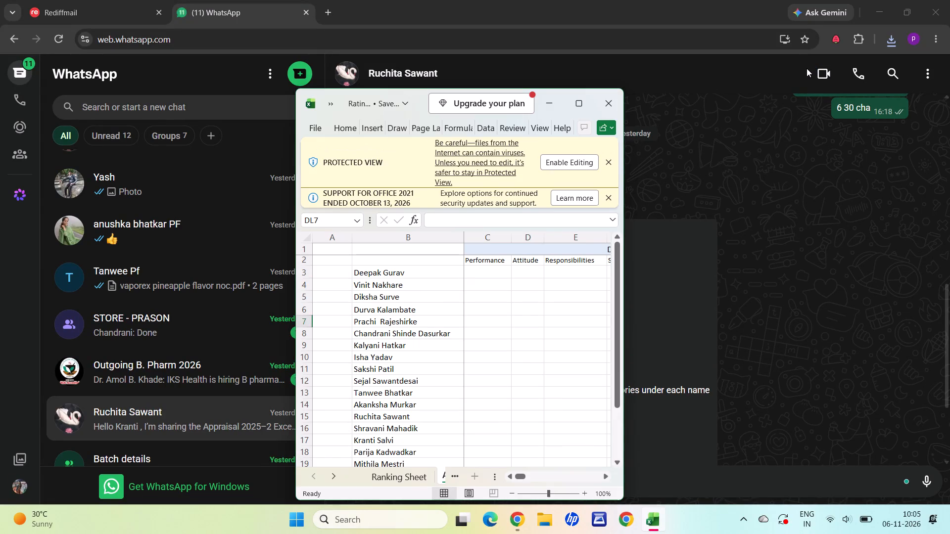
Maximize the Rating and Ranking by Admins workbook window.
click(578, 95)
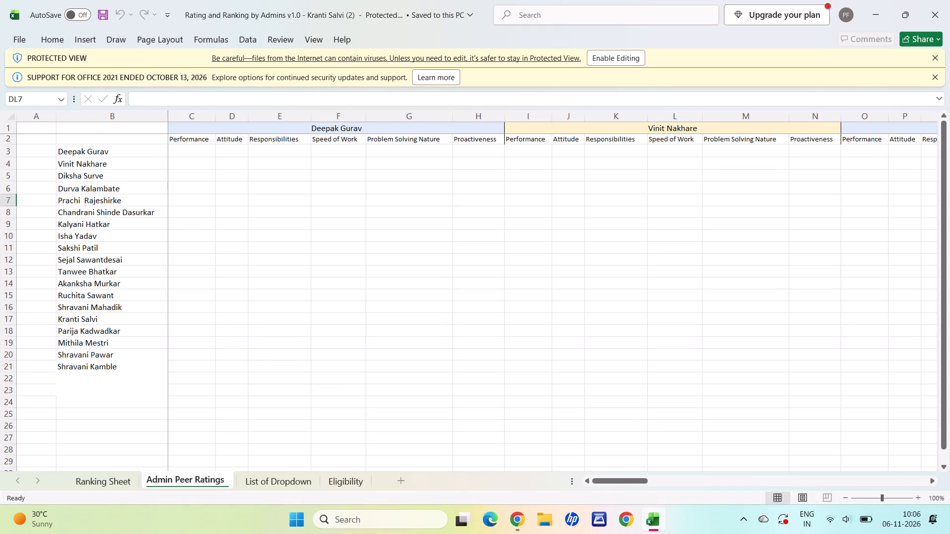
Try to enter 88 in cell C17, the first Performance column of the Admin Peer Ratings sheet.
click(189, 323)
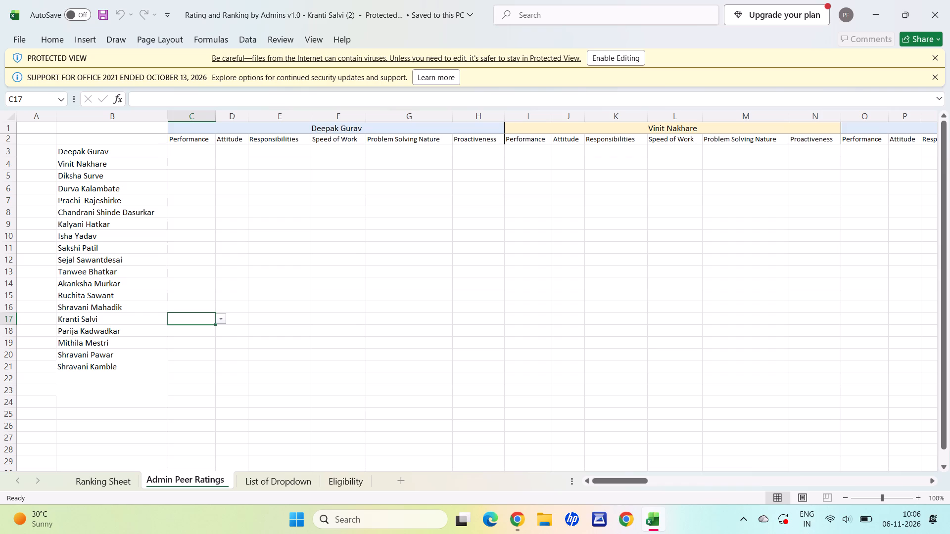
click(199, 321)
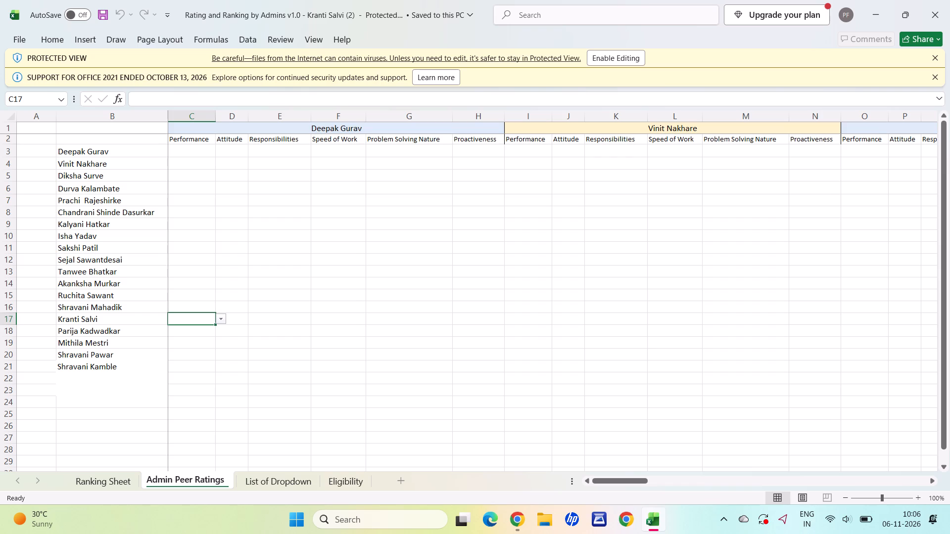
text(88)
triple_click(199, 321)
Take the ratings workbook out of Protected View so it can be edited.
click(590, 54)
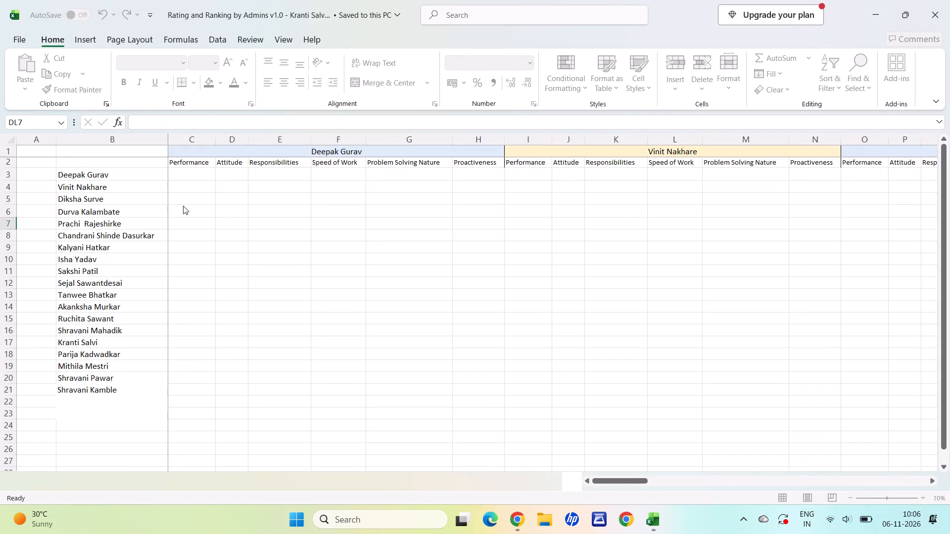
Fill row 17 under the first admin: Performance 8, Attitude 8, Responsibilities 8, Speed of Work 9, Problem Solving Nature 7, Proactiveness 8.
click(194, 361)
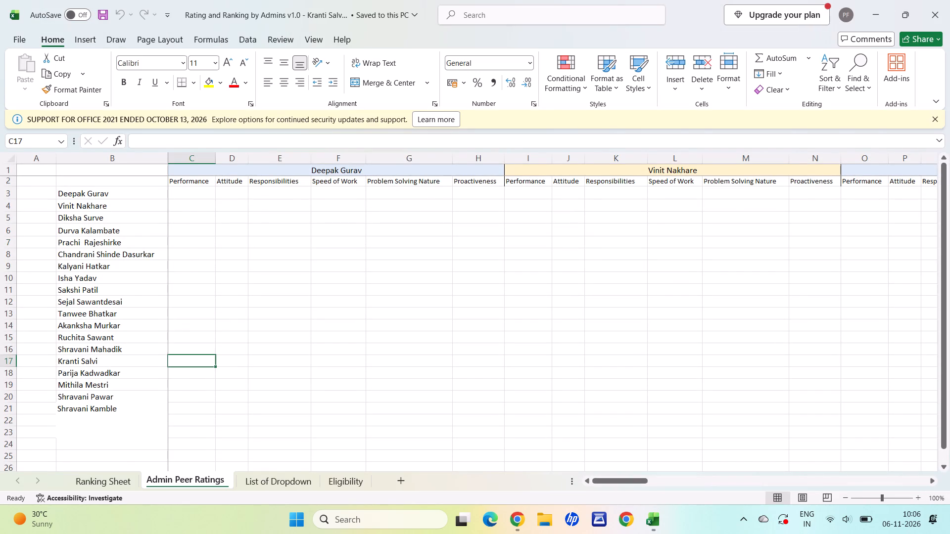
key(8)
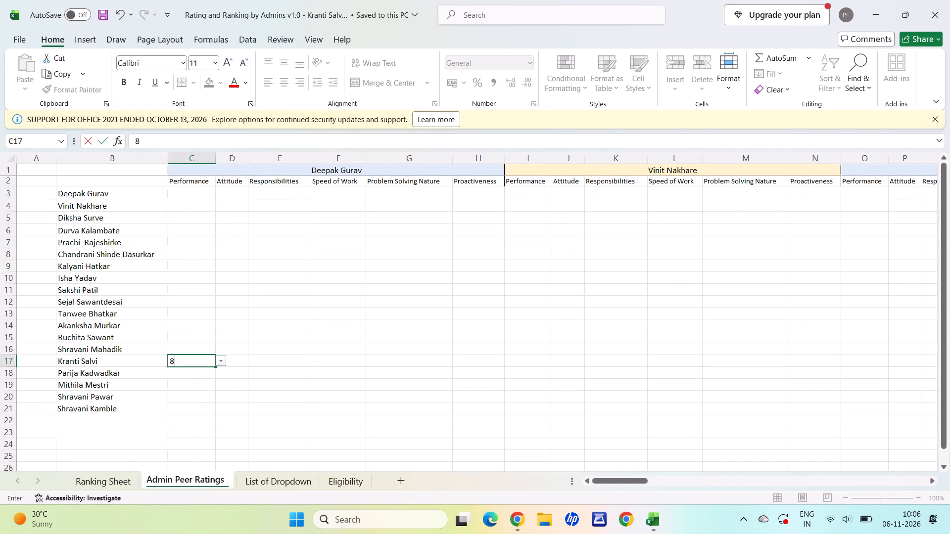
click(236, 361)
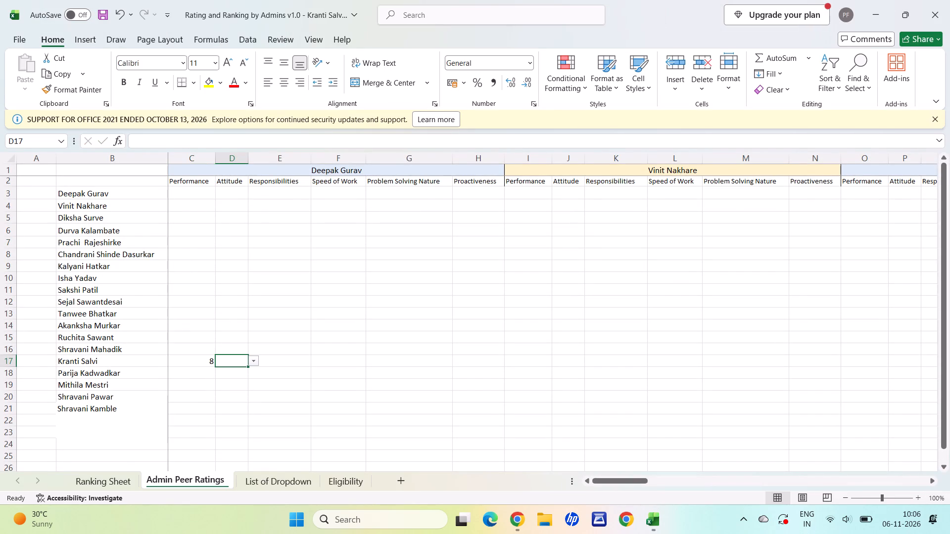
key(8)
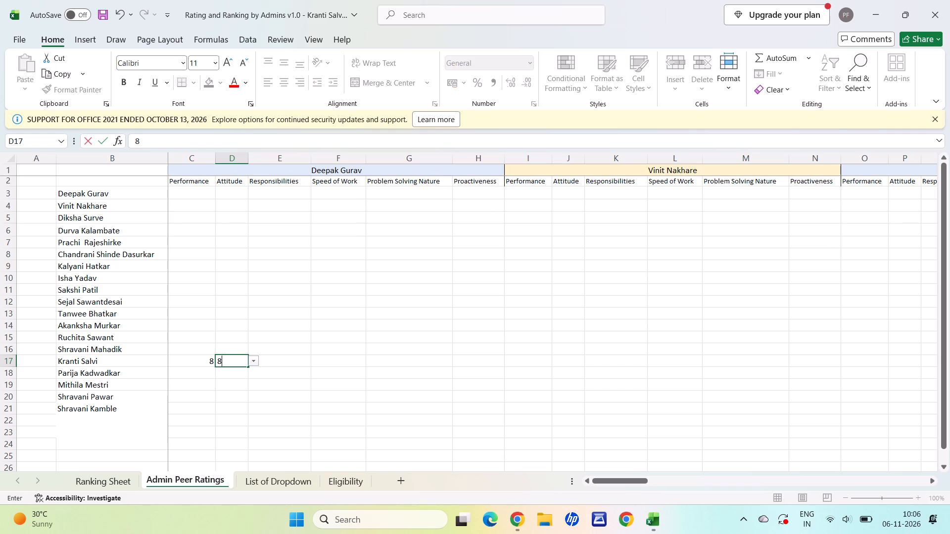
click(275, 363)
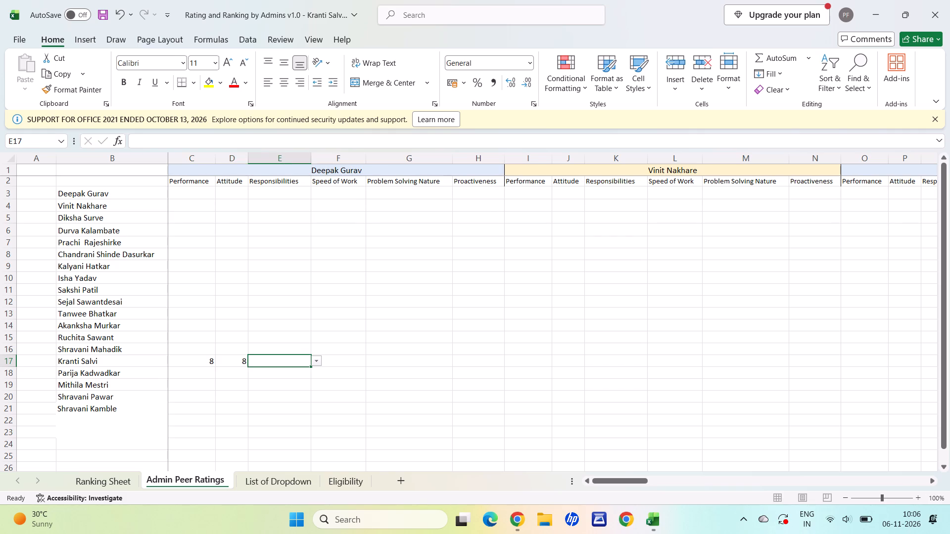
key(8)
click(330, 361)
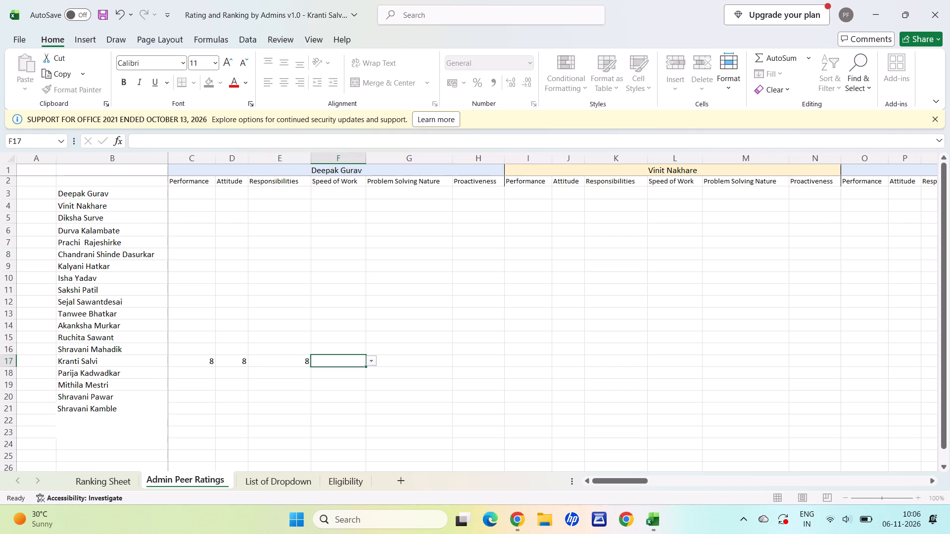
key(9)
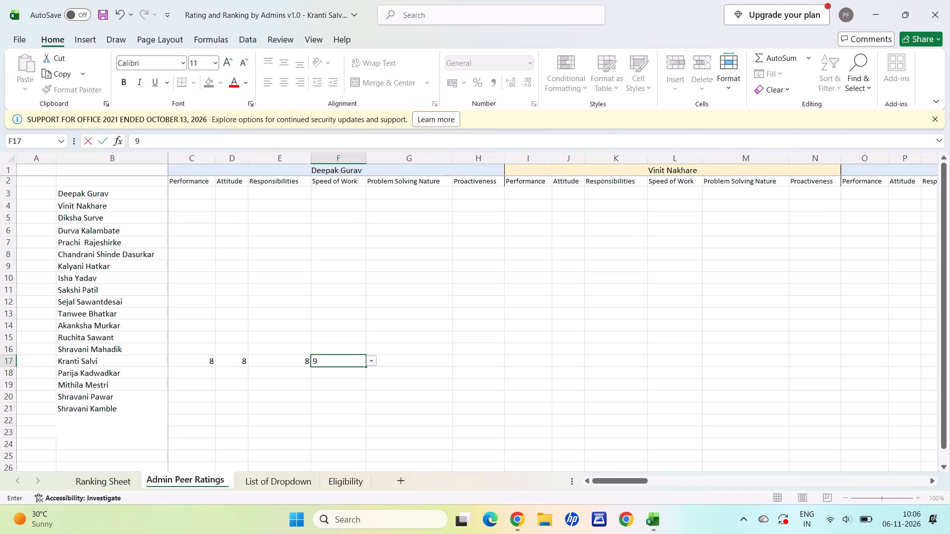
click(416, 362)
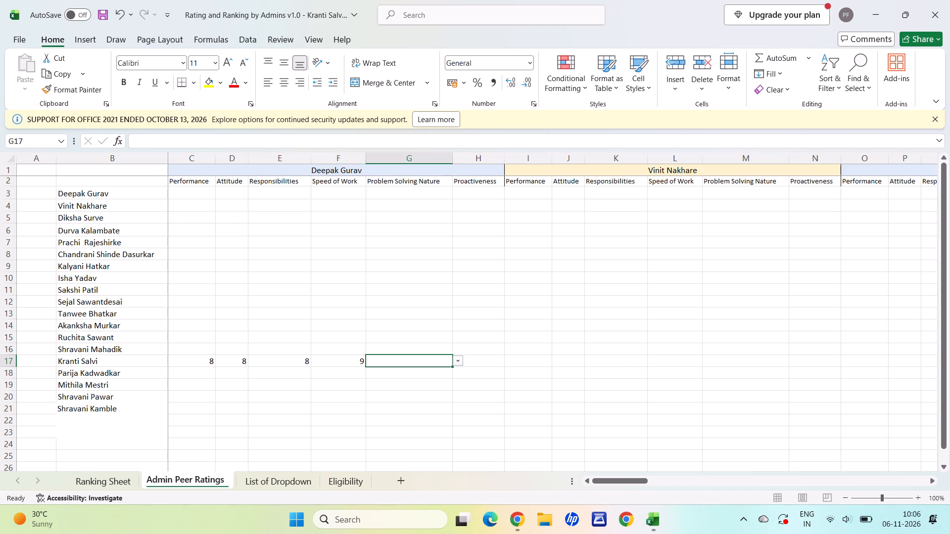
key(7)
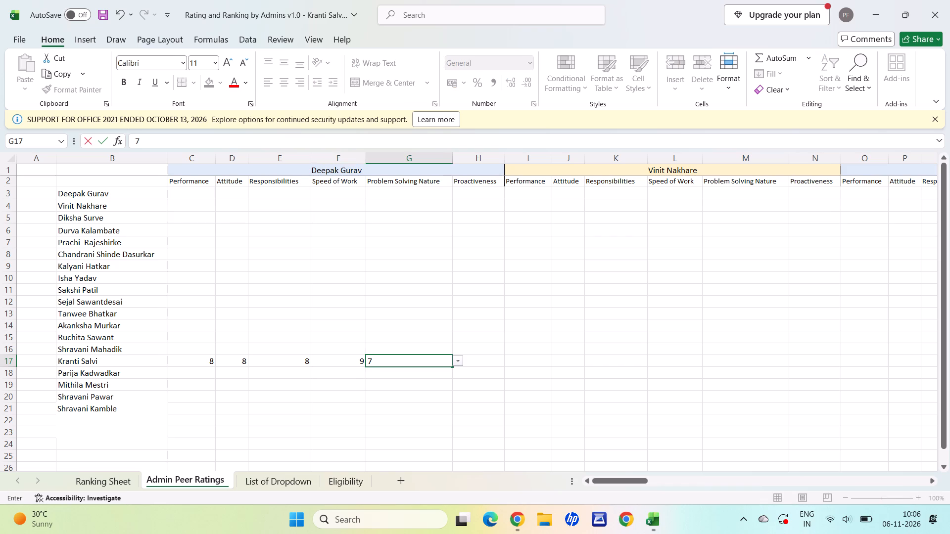
click(484, 363)
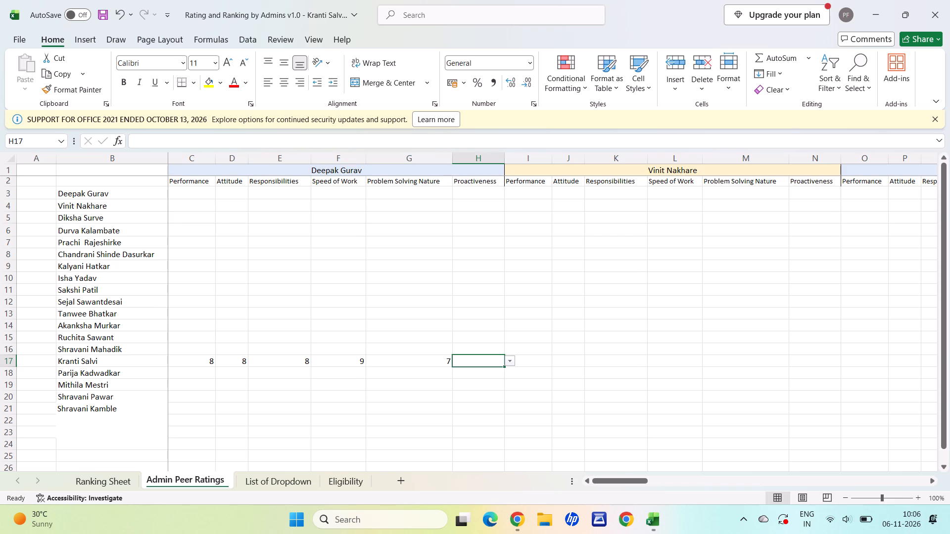
key(8)
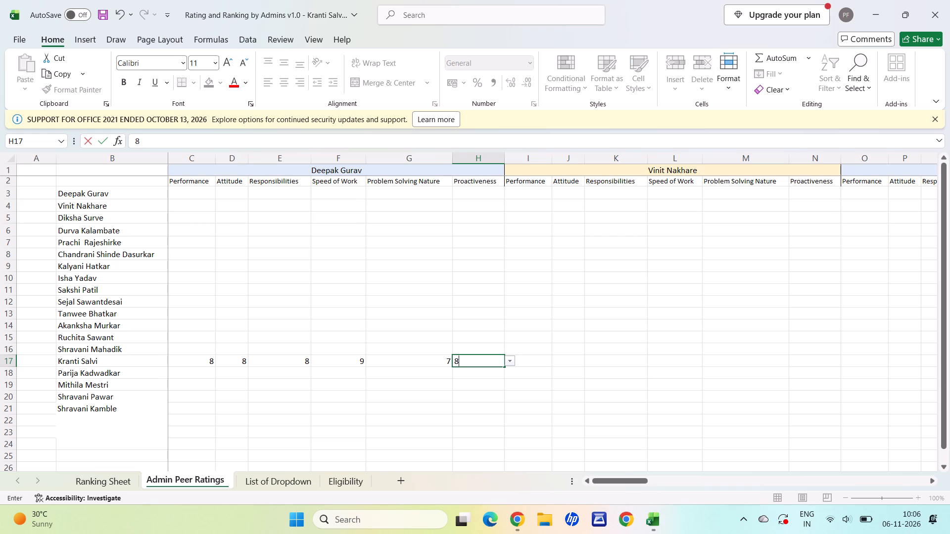
Fill in the row 17 ratings under the second admin, starting with the Performance column.
click(526, 362)
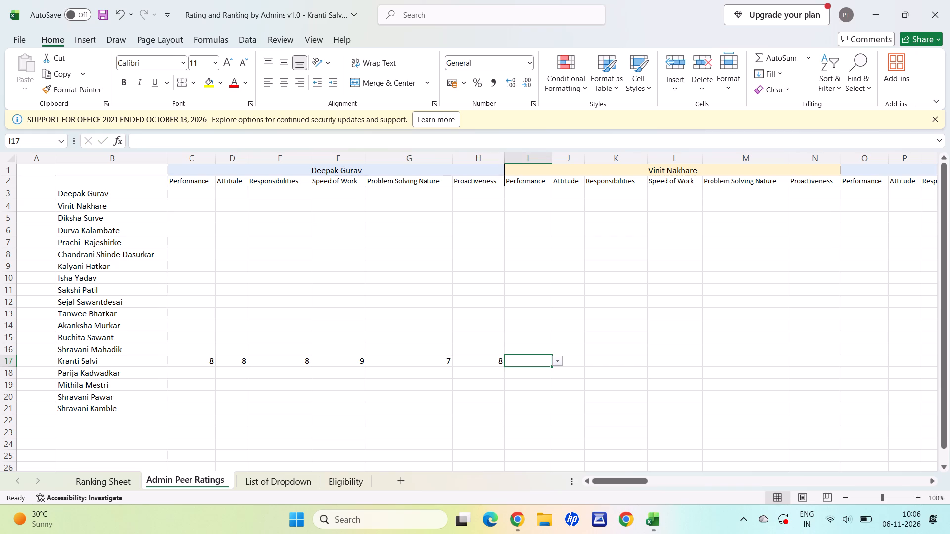
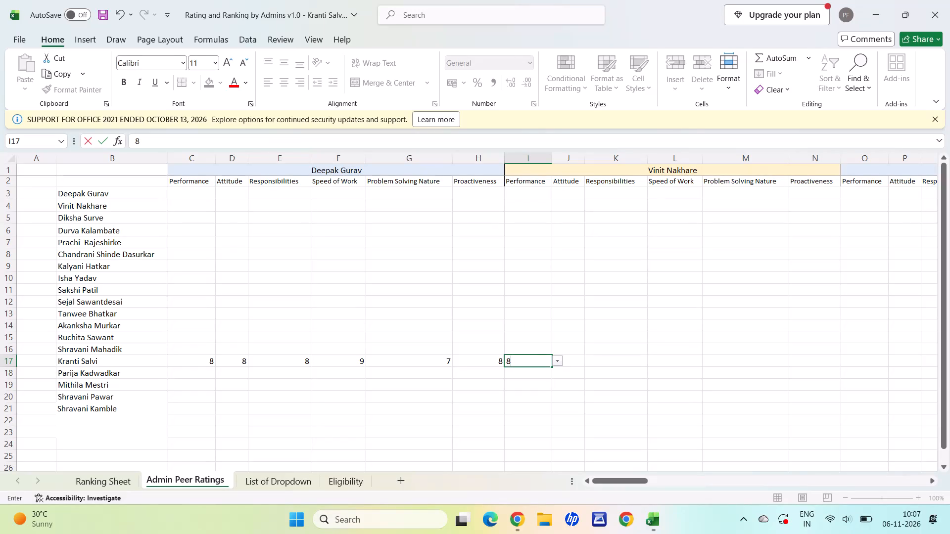
Complete row 17 under the second admin: Attitude 8, Responsibilities 8, Speed of Work 7, Problem Solving Nature 7, Proactiveness 6.
click(569, 363)
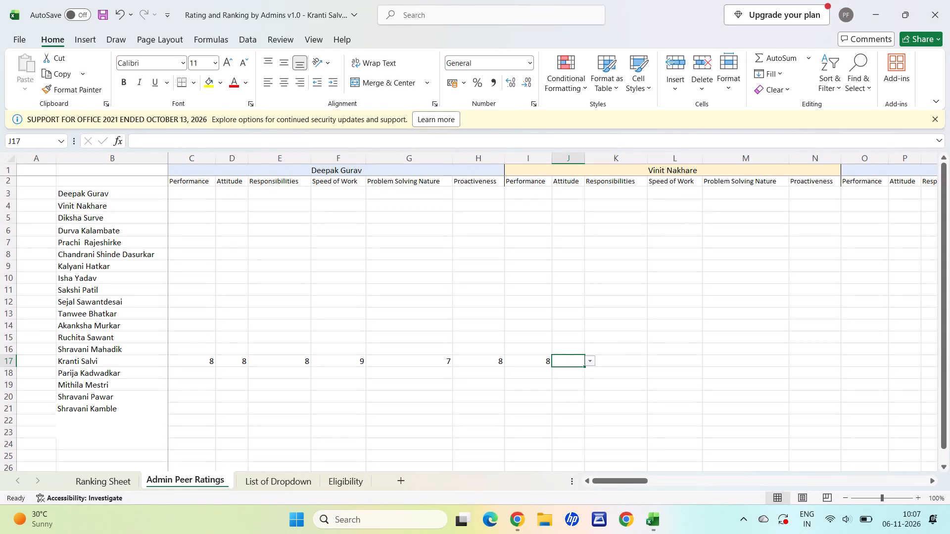
key(8)
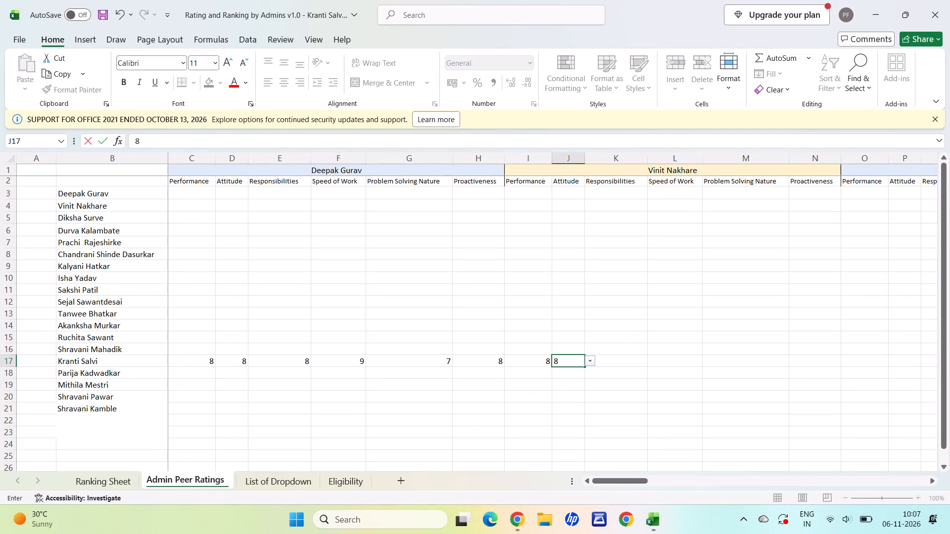
click(640, 361)
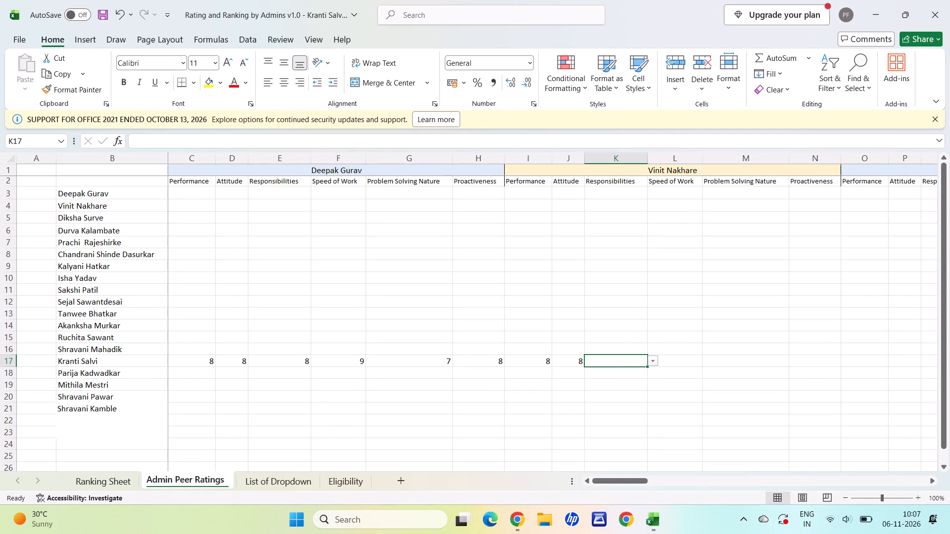
key(8)
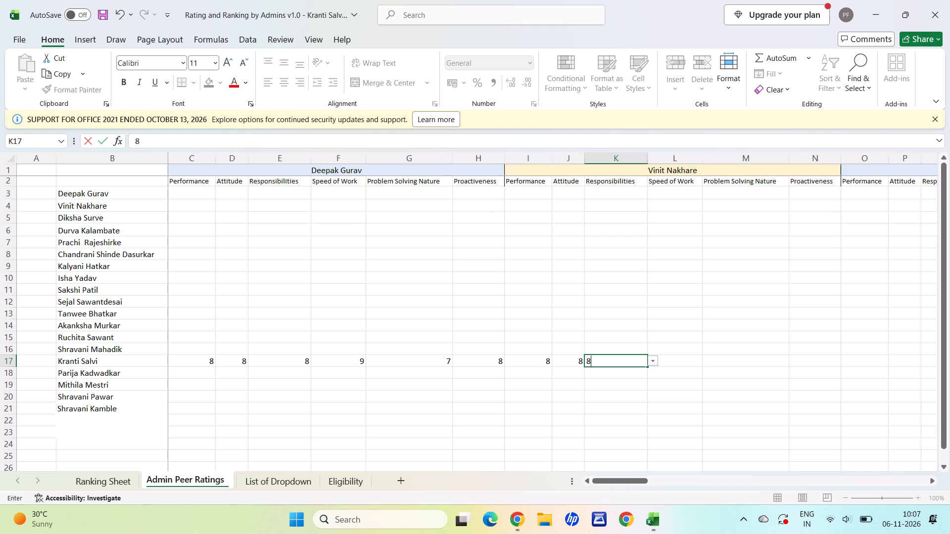
click(684, 364)
key(8)
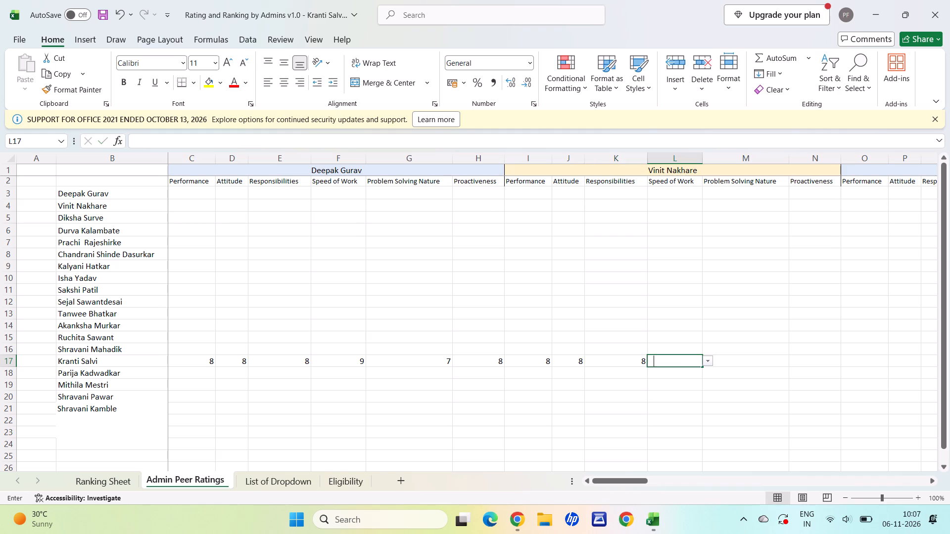
key(BackSpace)
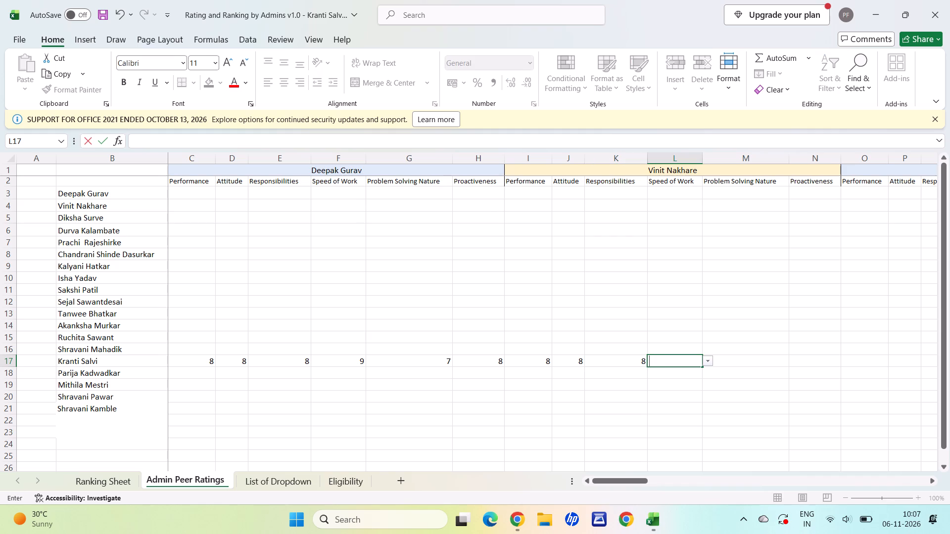
key(7)
click(744, 362)
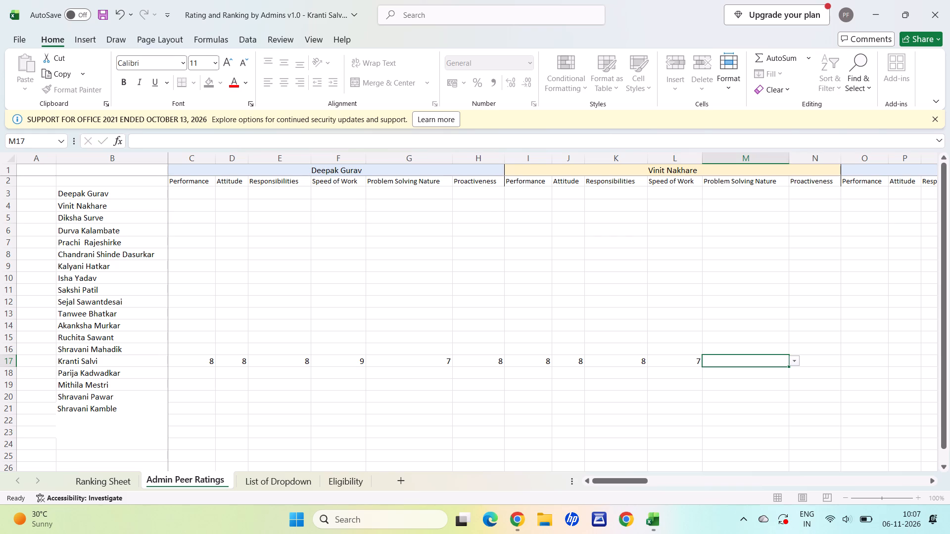
key(7)
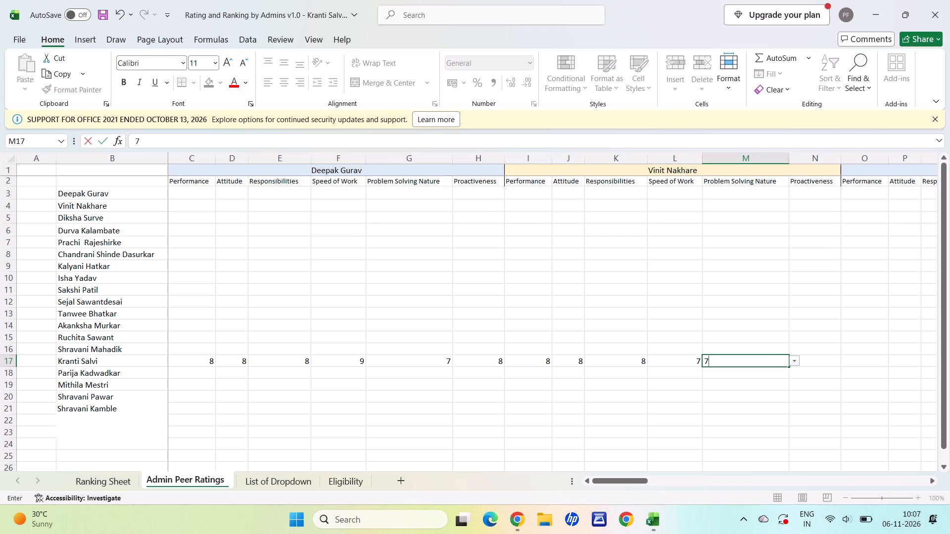
click(823, 366)
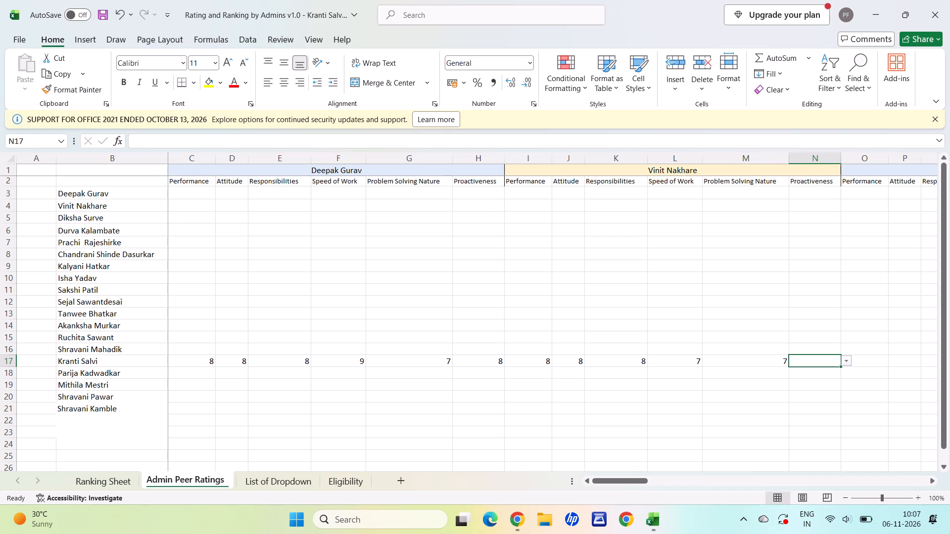
key(7)
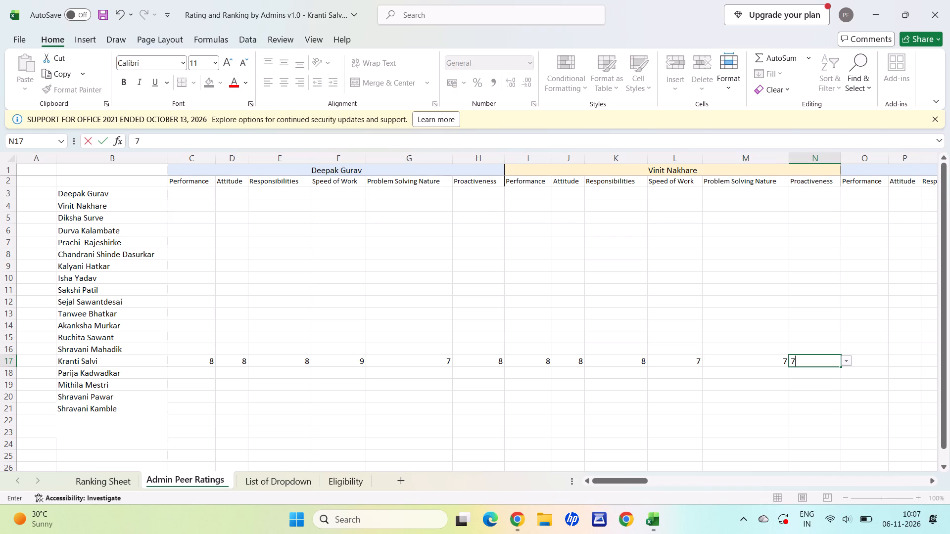
key(BackSpace)
key(6)
Fill row 17 under the third admin: Performance 9, Attitude 9, Responsibilities 9, Speed of Work 9, Problem Solving Nature 8, Proactiveness 9.
click(875, 363)
scroll(875, 363, left, 2)
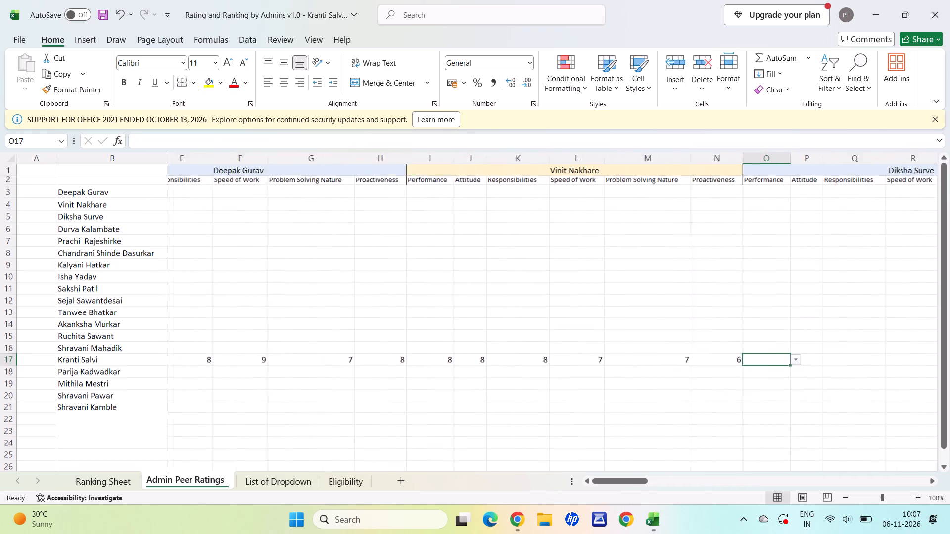
scroll(875, 363, left, 2)
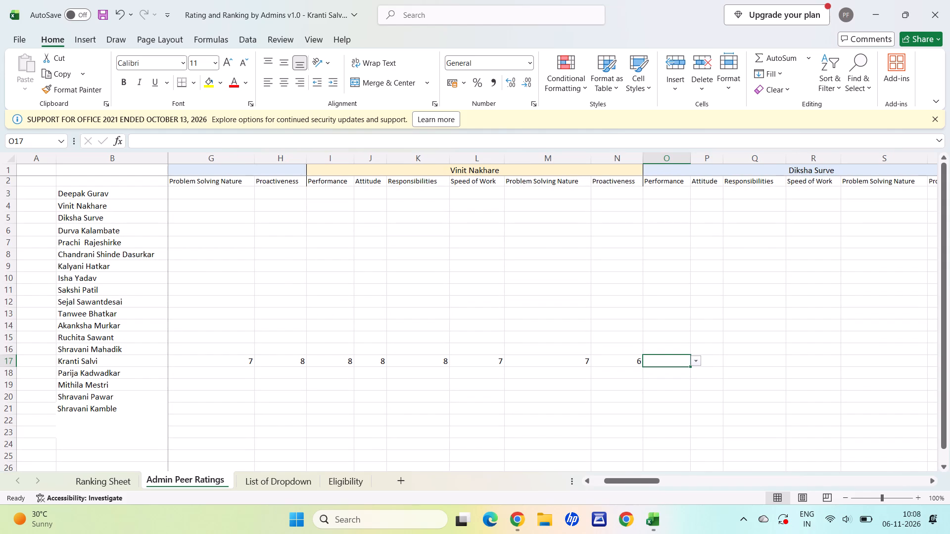
key(9)
key(Right)
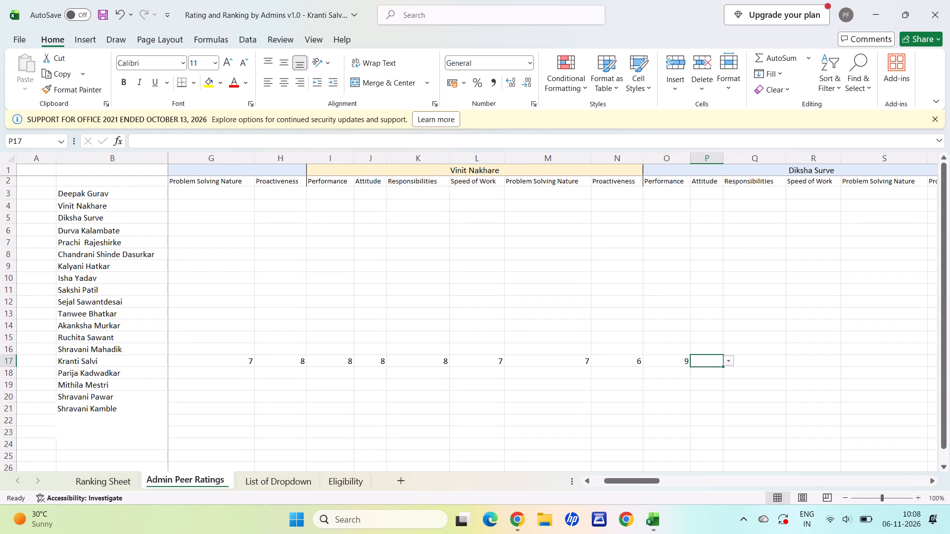
key(9)
key(Right)
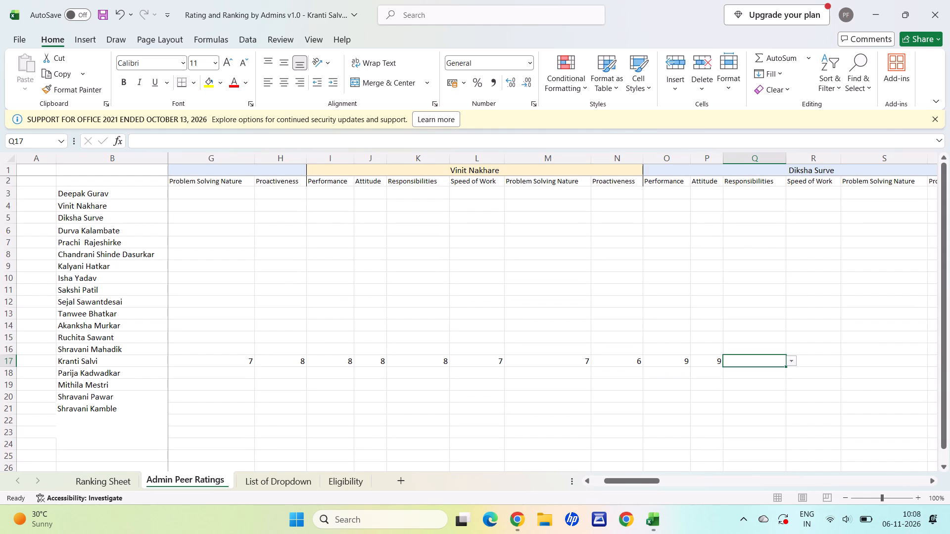
key(9)
key(Right)
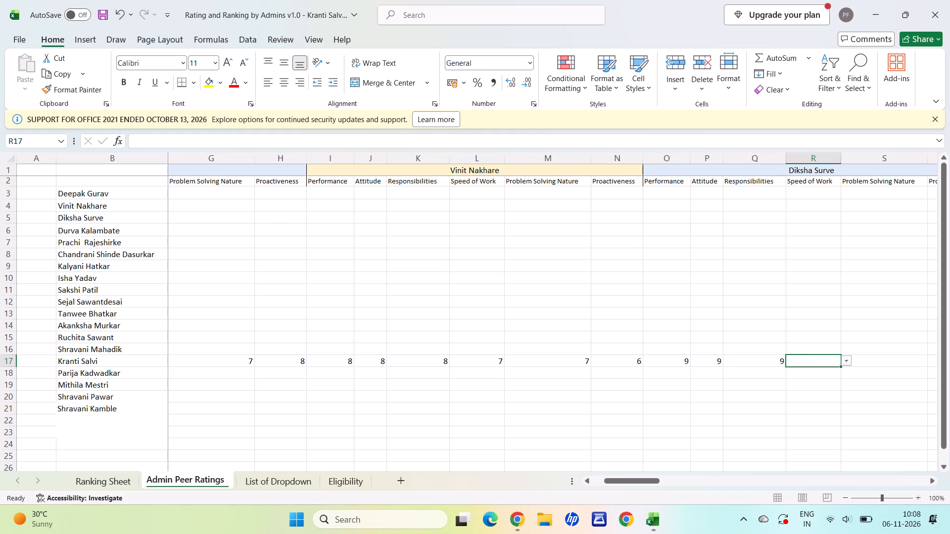
key(9)
key(Right)
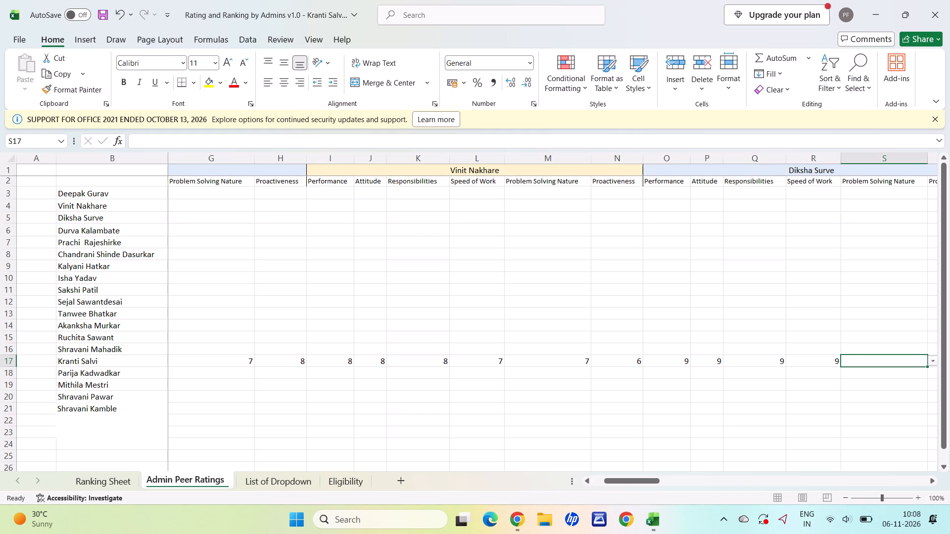
key(9)
key(Right)
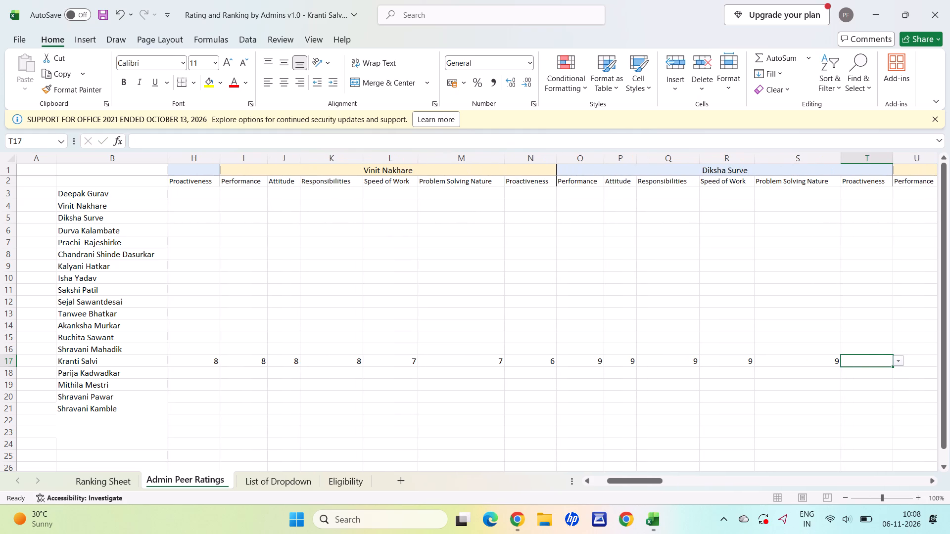
key(Left)
key(BackSpace)
key(8)
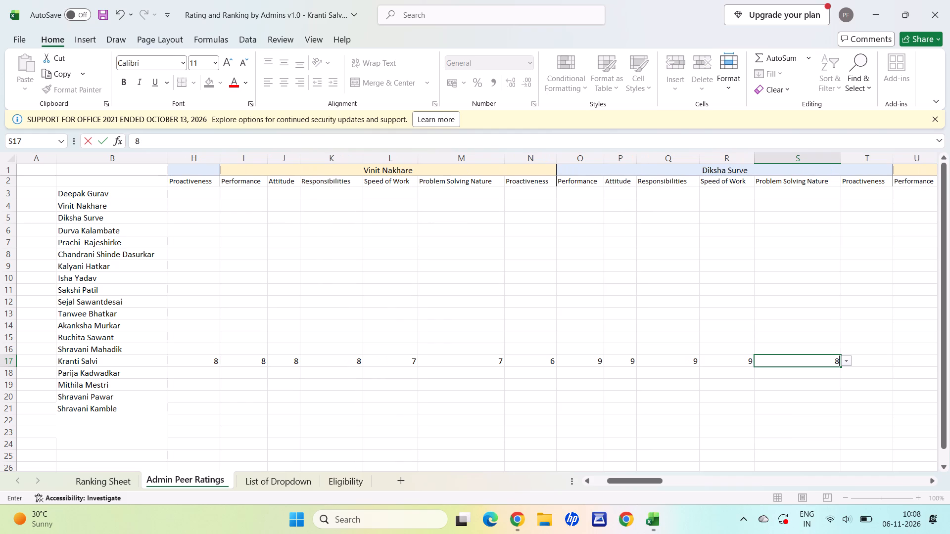
key(Right)
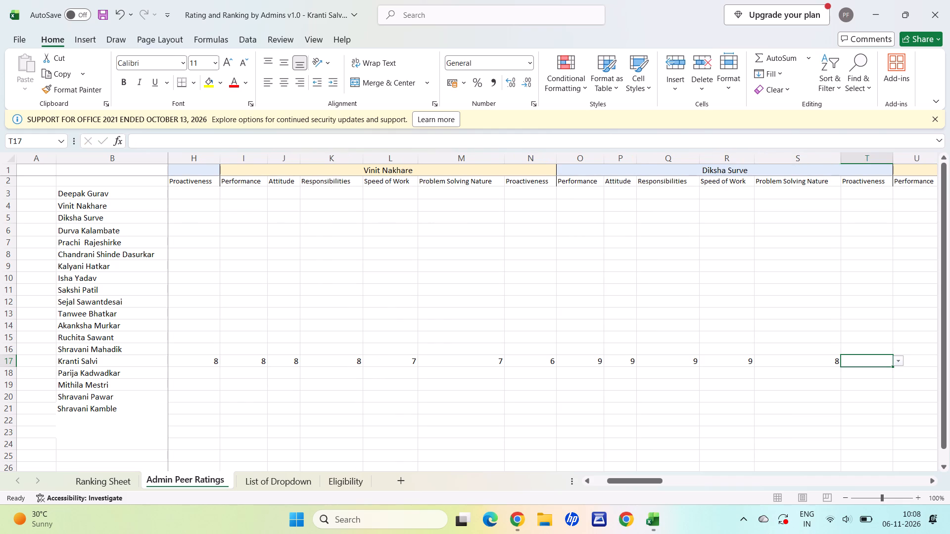
key(9)
key(Right)
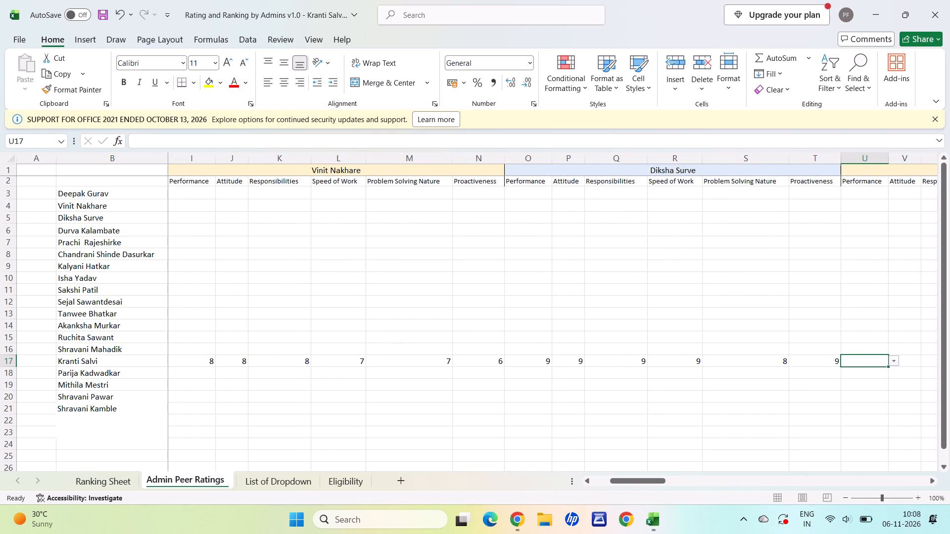
Review the row 17 ratings entered so far across the first three admins.
key(Left)
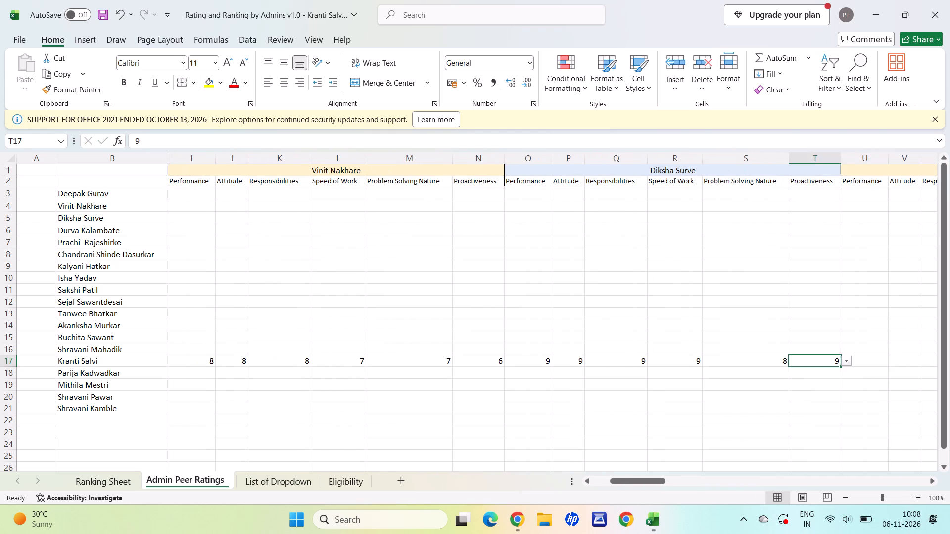
key(Left)
key(Left)
key(Left)
key(Left)
key(Left)
key(Left)
key(Left)
key(Left)
key(Left)
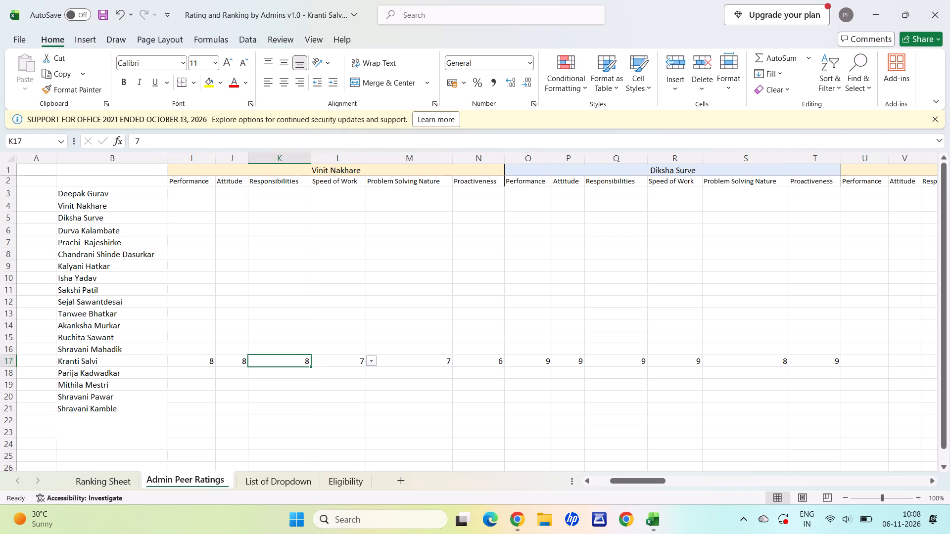
key(Left)
key(Left)
key(Left)
key(Left)
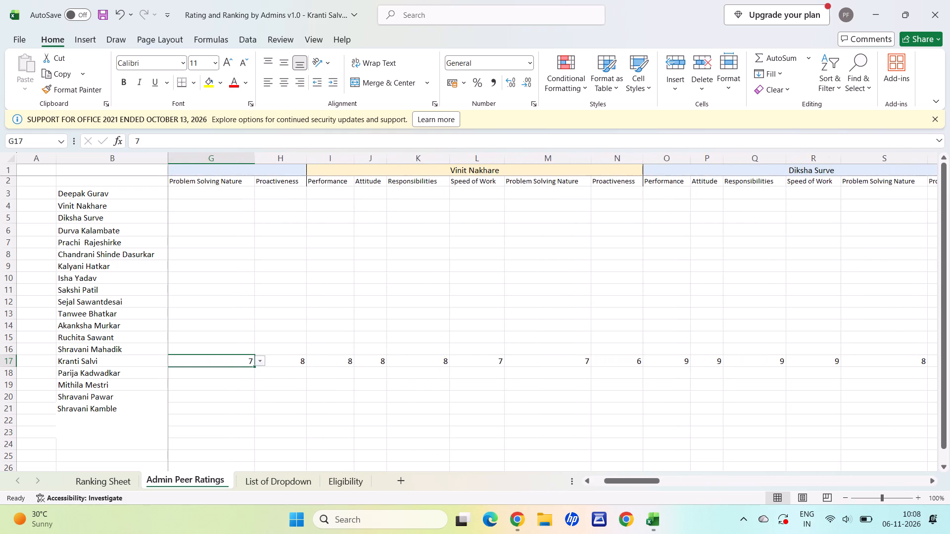
key(Left)
key(Left)
key(Left)
key(Left)
key(Left)
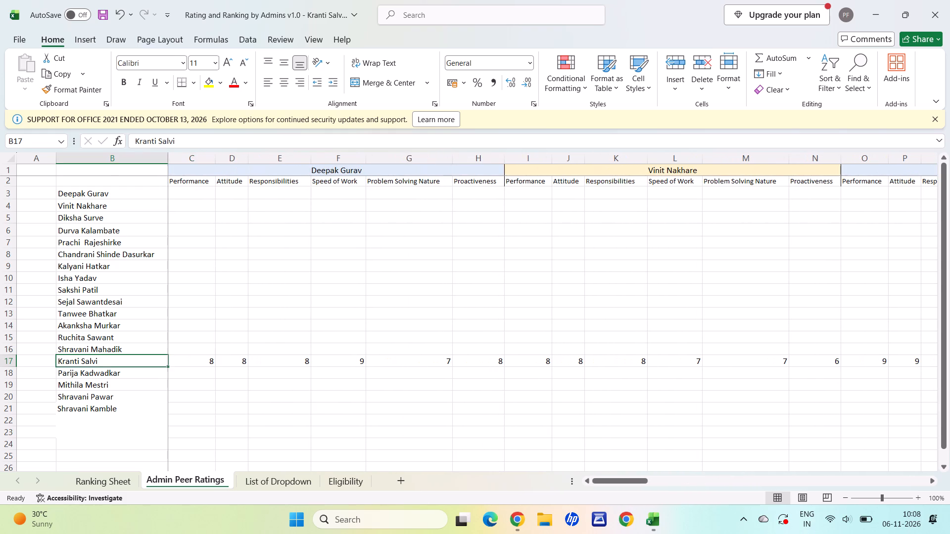
key(Left)
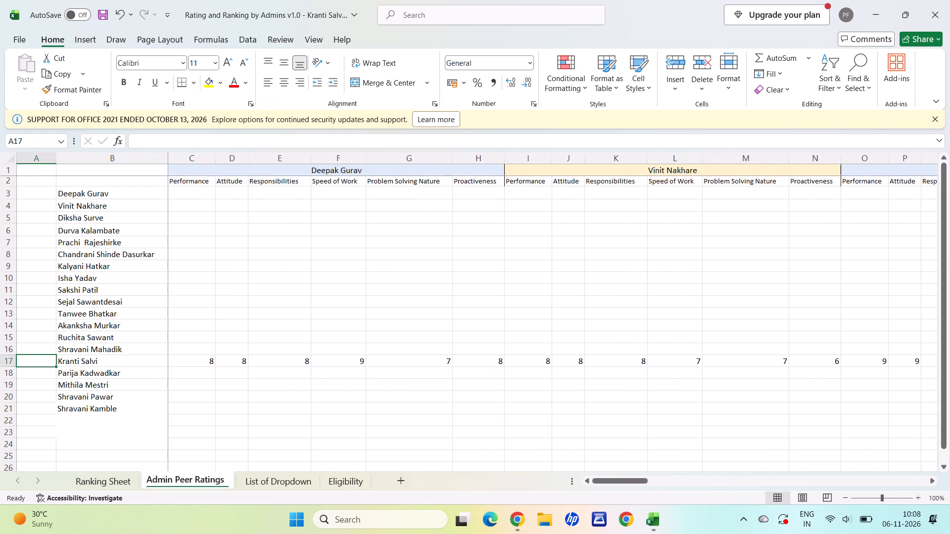
key(Right)
key(Right)
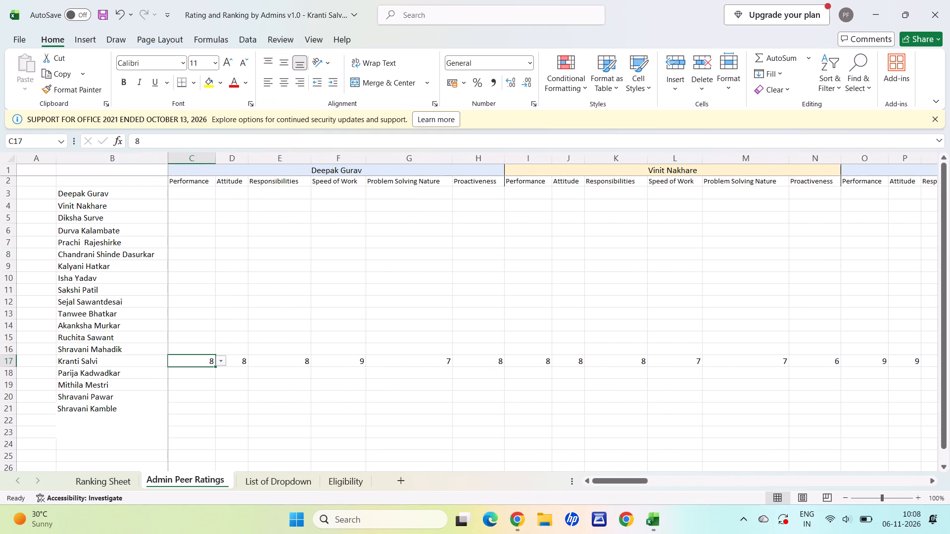
key(Right)
key(Right)
key(Right)
key(Right)
key(Right)
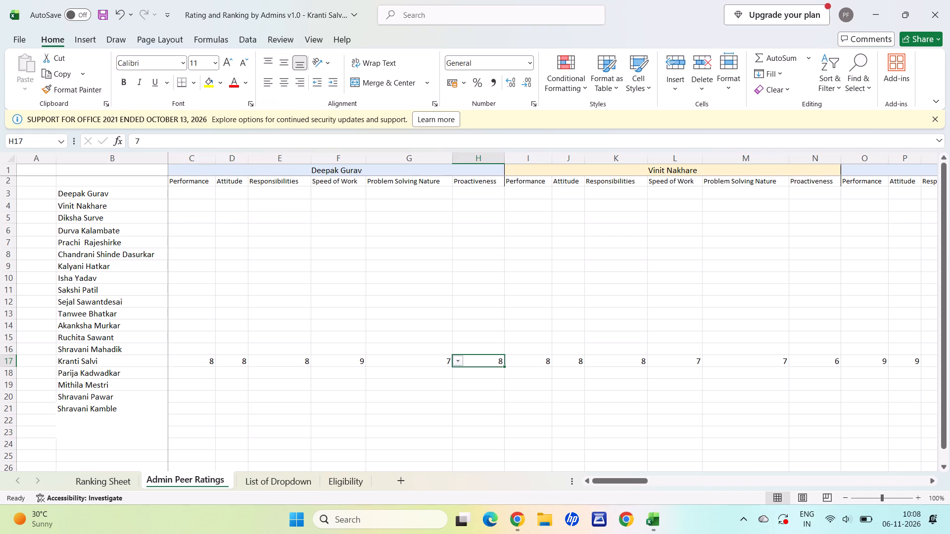
key(Right)
key(Right)
key(Right)
key(Right)
key(Right)
key(Right)
key(Right)
key(Right)
key(Right)
key(Right)
key(Right)
key(Right)
key(Right)
key(Right)
key(Right)
key(Right)
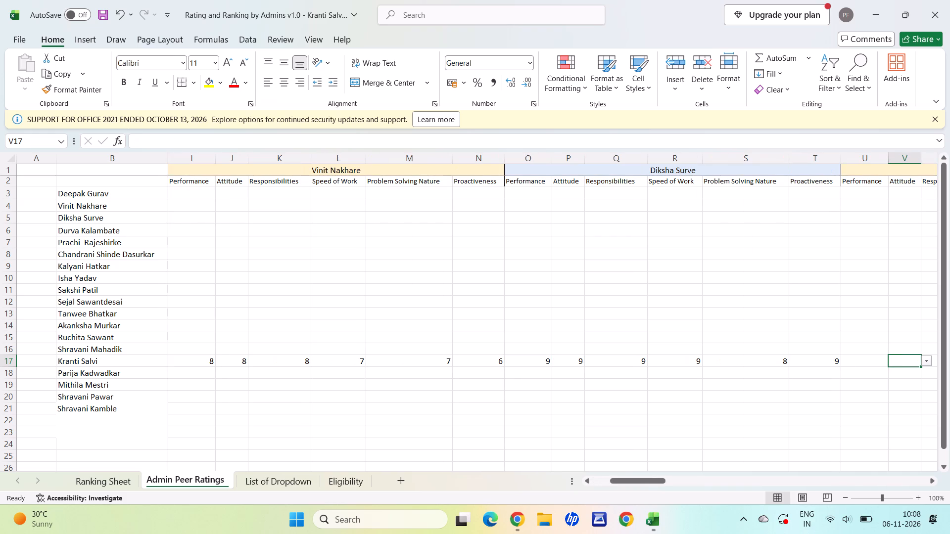
Fill row 17 under the fourth admin with a rating of 8 in all six columns, Performance through Proactiveness.
key(Left)
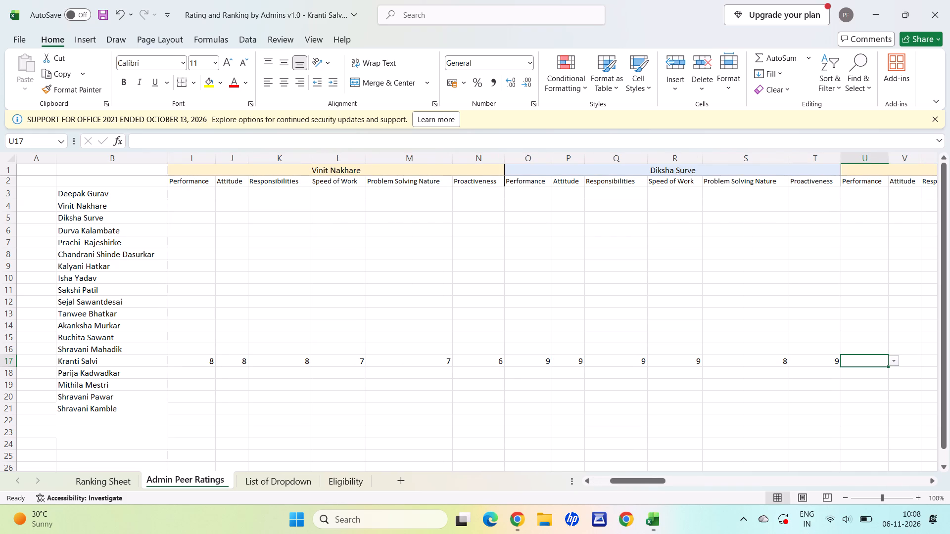
scroll(661, 364, left, 4)
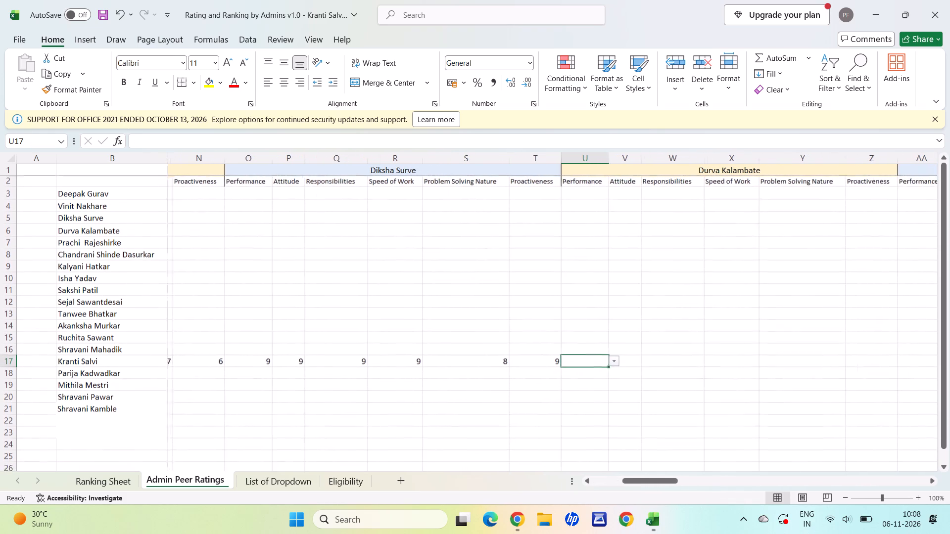
scroll(661, 364, up, 1)
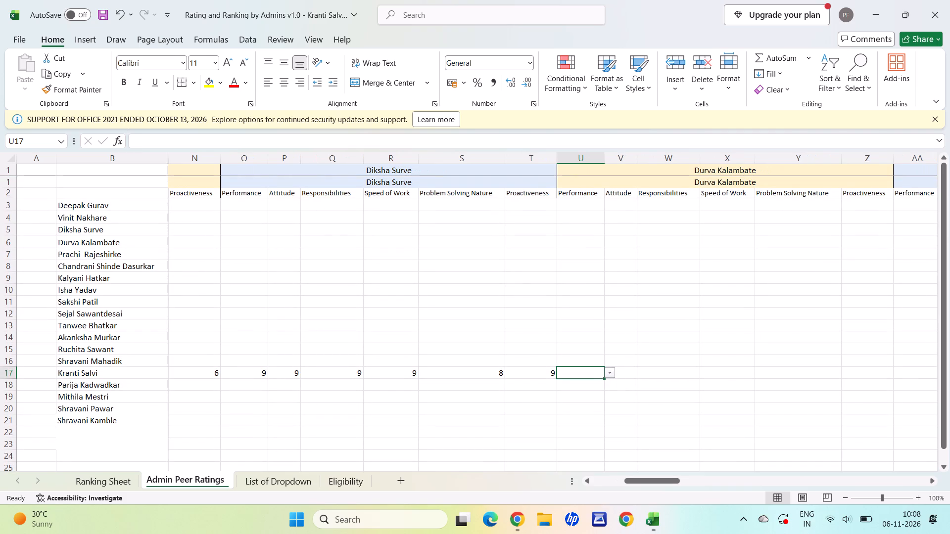
key(8)
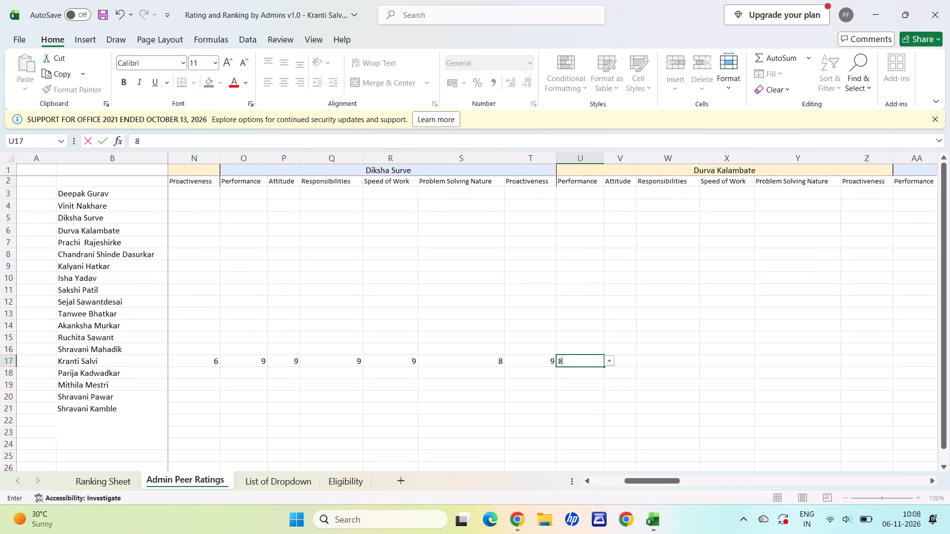
key(Right)
key(8)
key(Right)
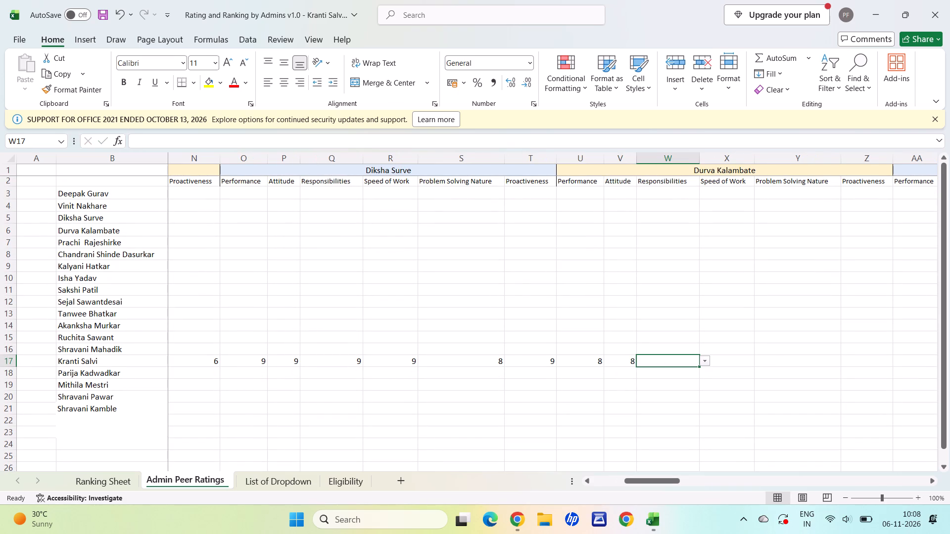
key(Right)
key(8)
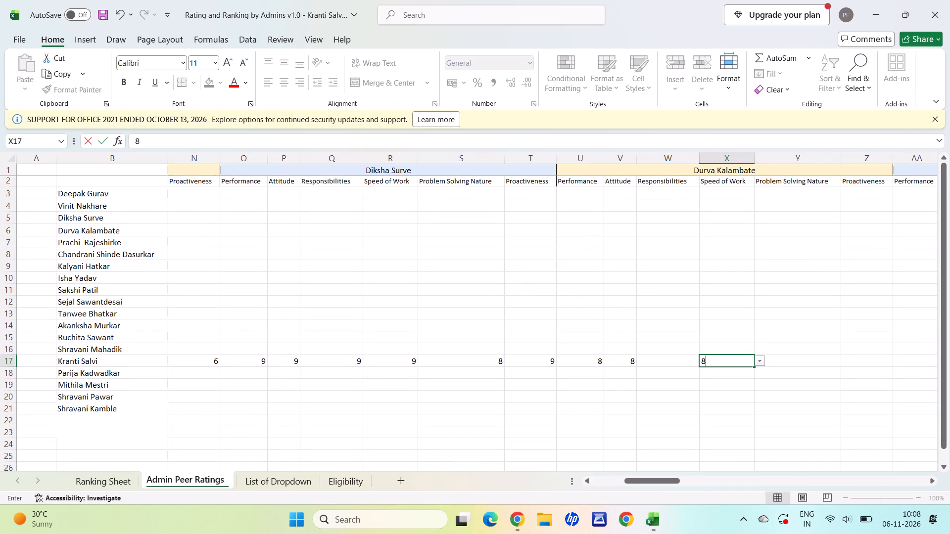
key(Left)
key(8)
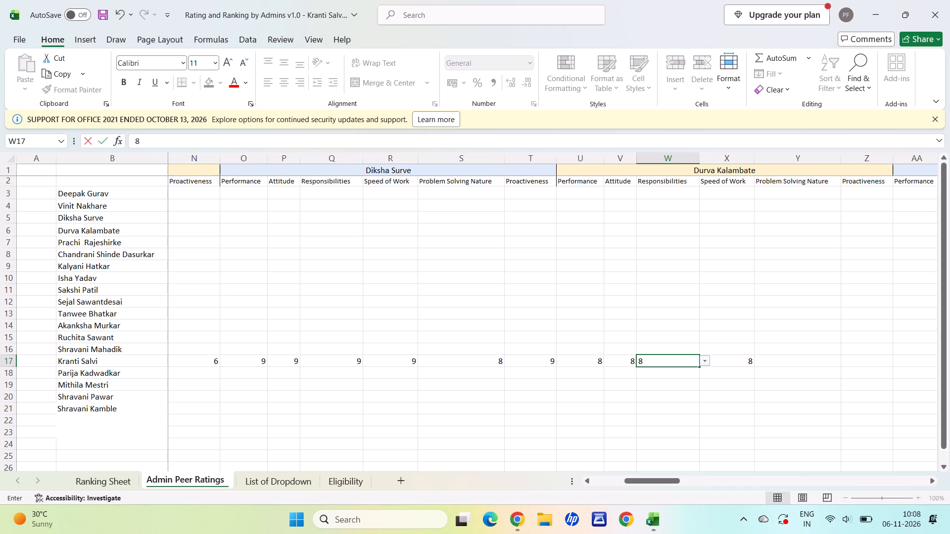
key(Right)
key(Right)
key(8)
key(Right)
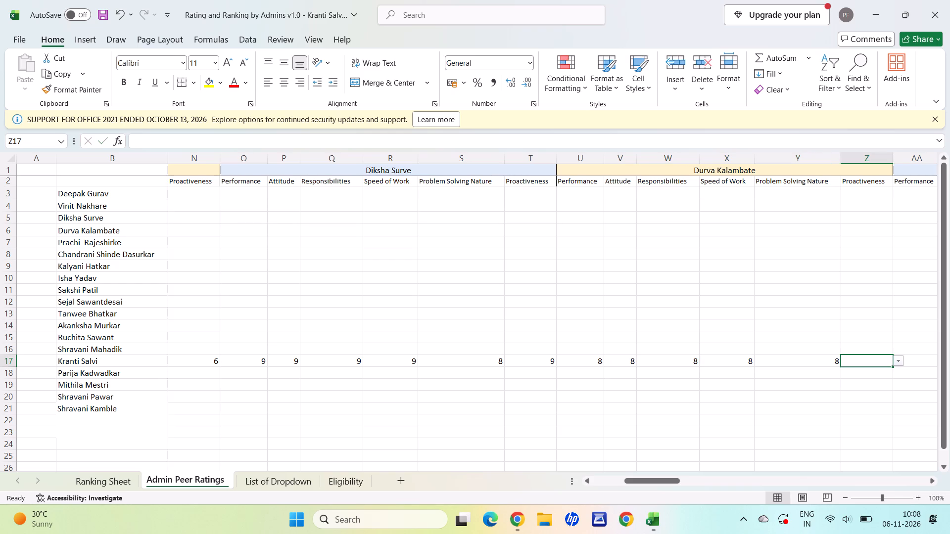
key(8)
key(Right)
Fill row 17 under the fifth admin with a rating of 8 in all six columns, Performance through Proactiveness.
key(8)
key(Right)
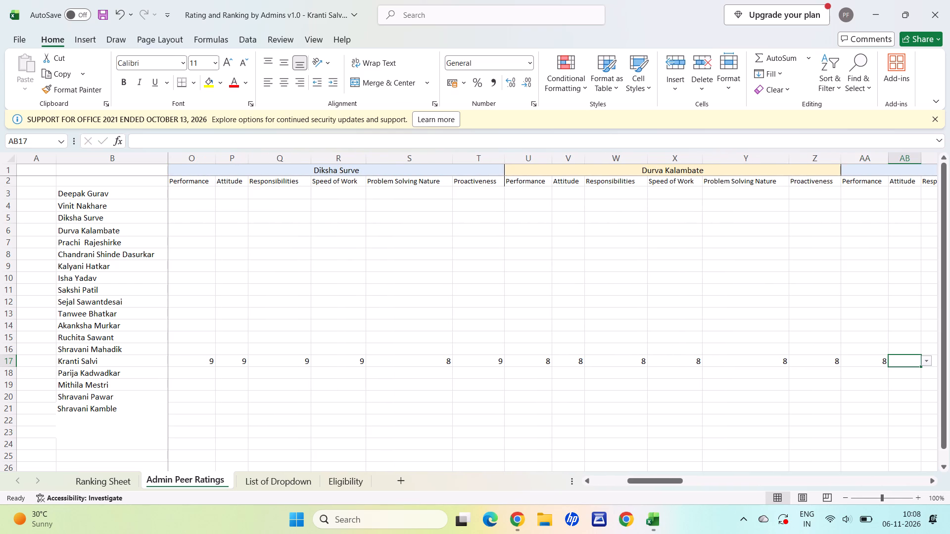
scroll(640, 374, left, 2)
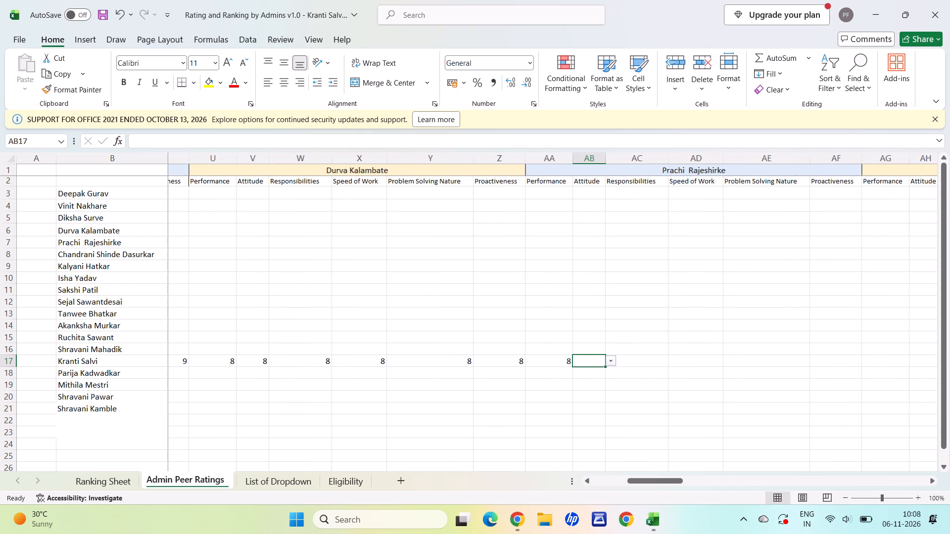
scroll(640, 374, left, 2)
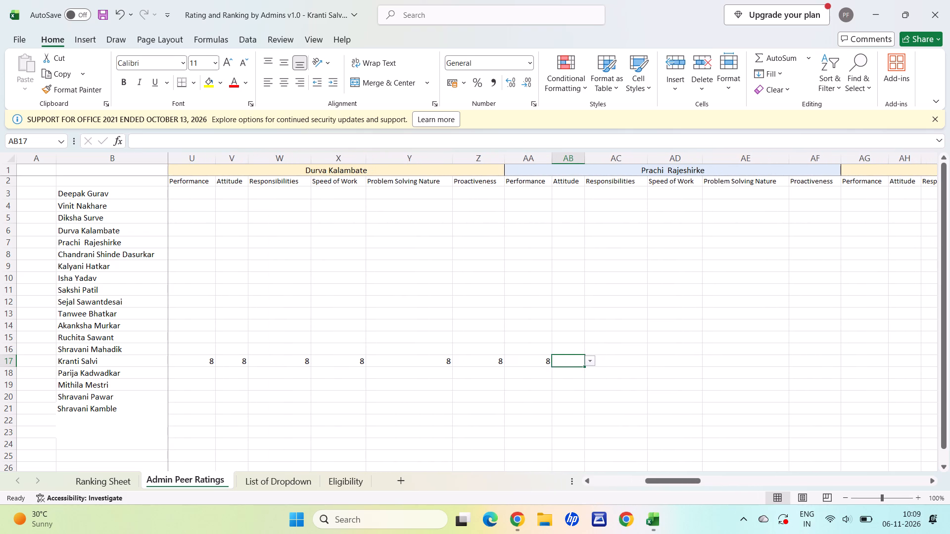
key(8)
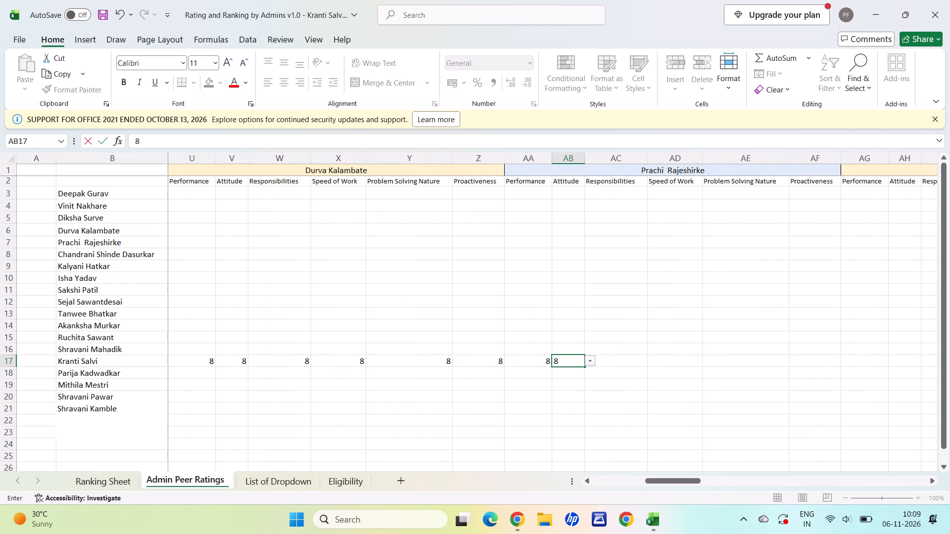
key(Right)
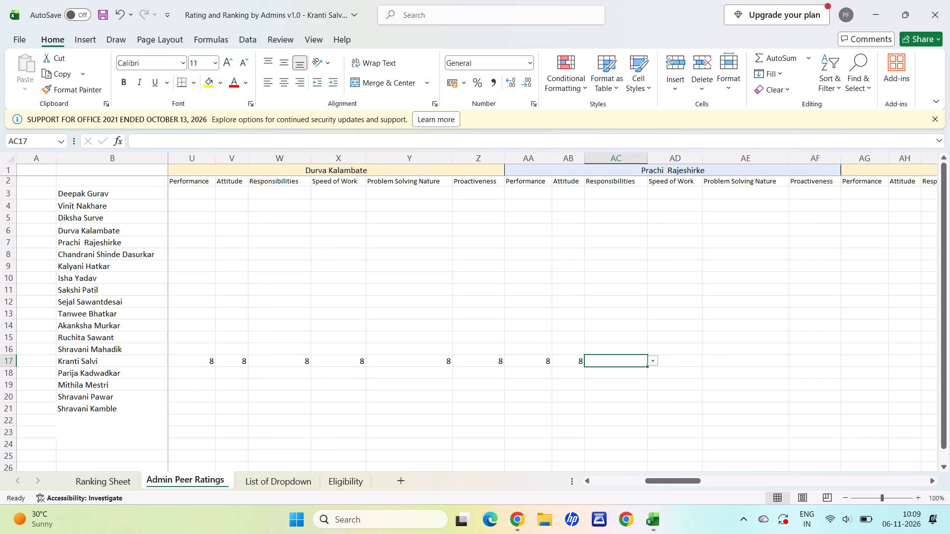
key(8)
key(Right)
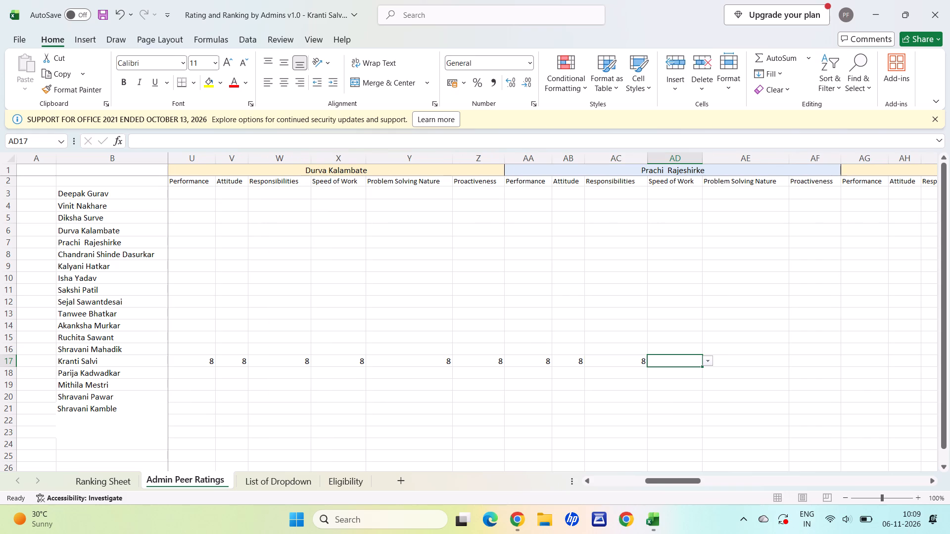
key(8)
key(Right)
key(8)
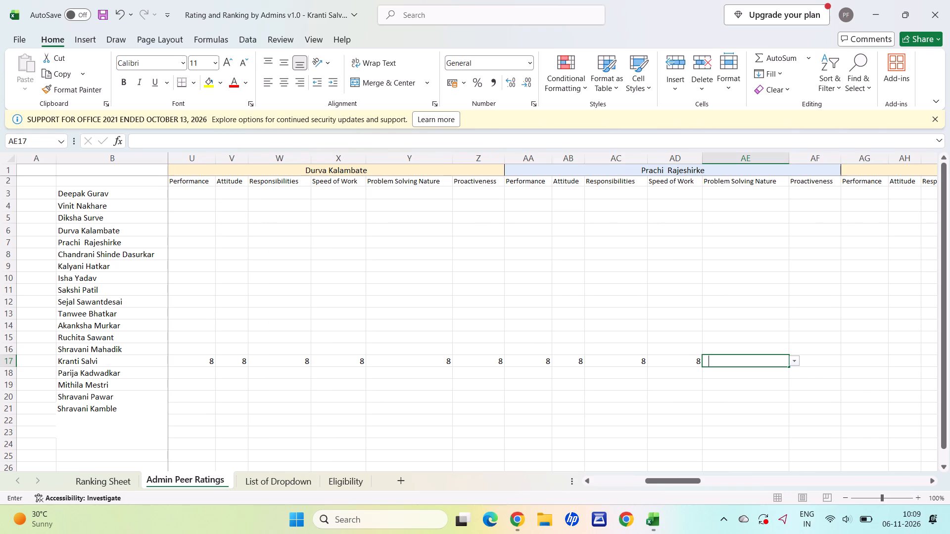
key(Right)
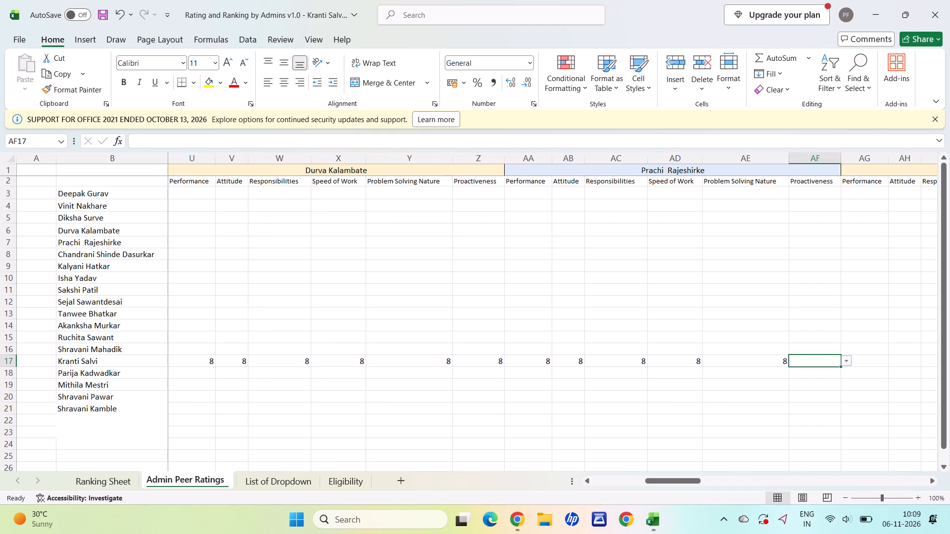
key(Right)
key(Left)
key(8)
key(Right)
Fill row 17 under the sixth admin with a rating of 9 in all six columns, Performance through Proactiveness.
key(Right)
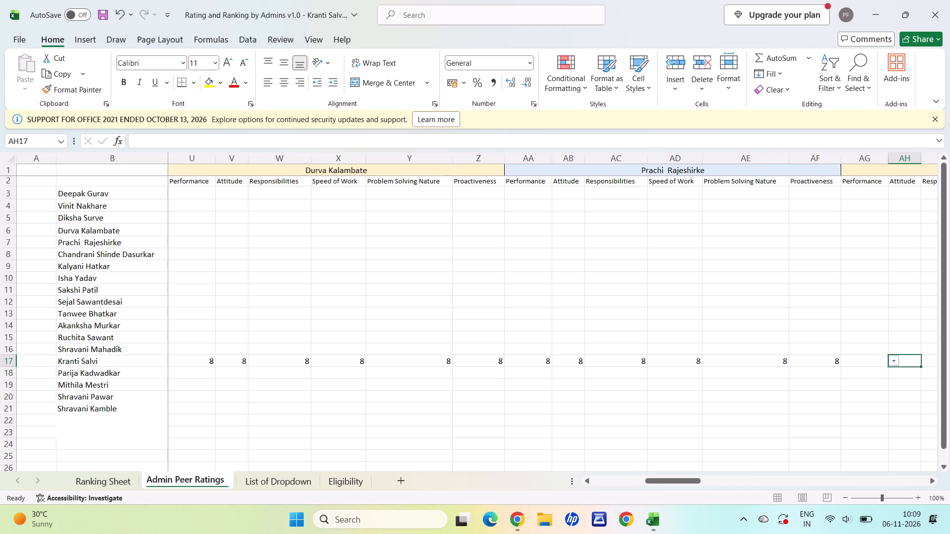
key(Left)
scroll(640, 374, left, 1)
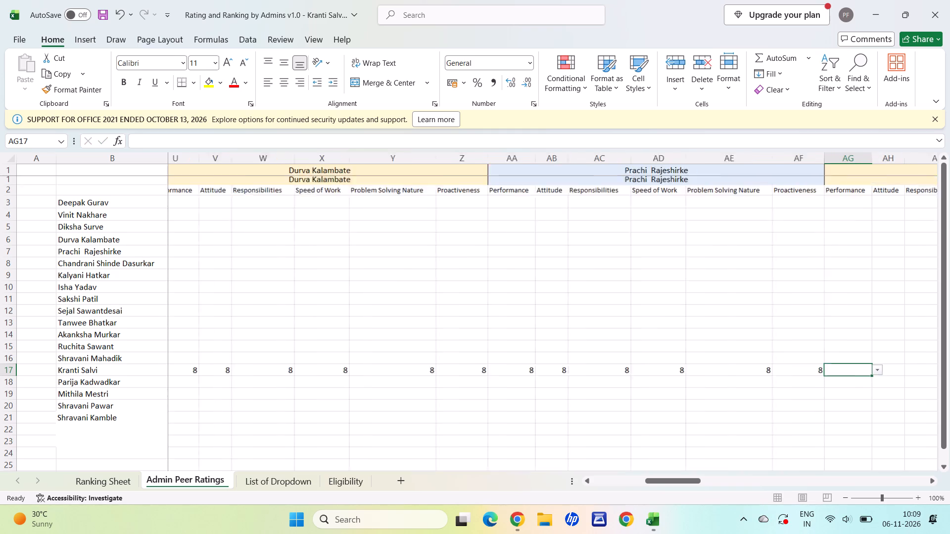
scroll(640, 374, left, 3)
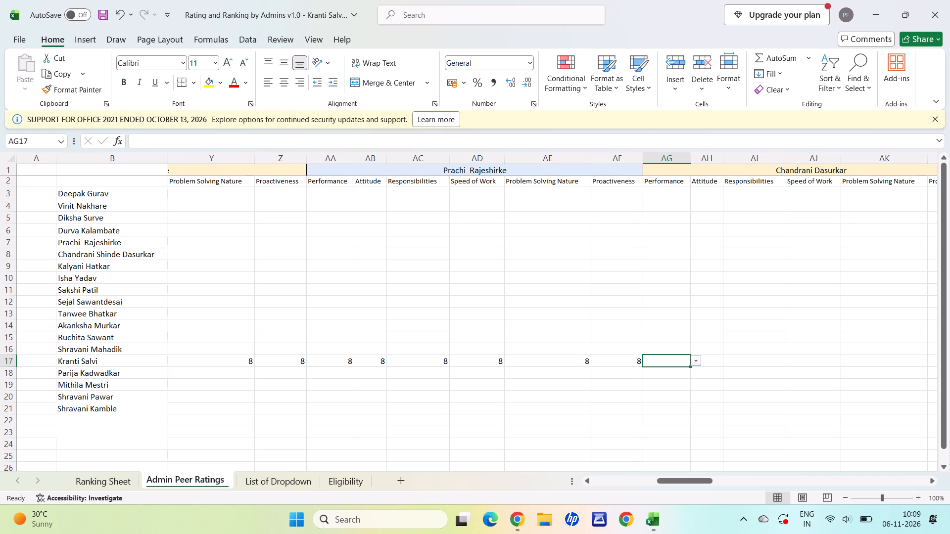
key(9)
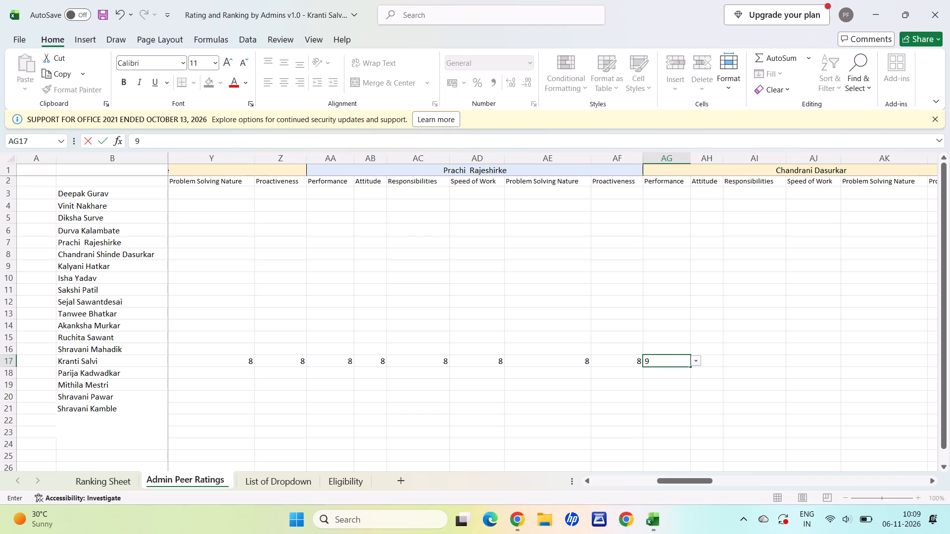
key(Right)
key(9)
key(Right)
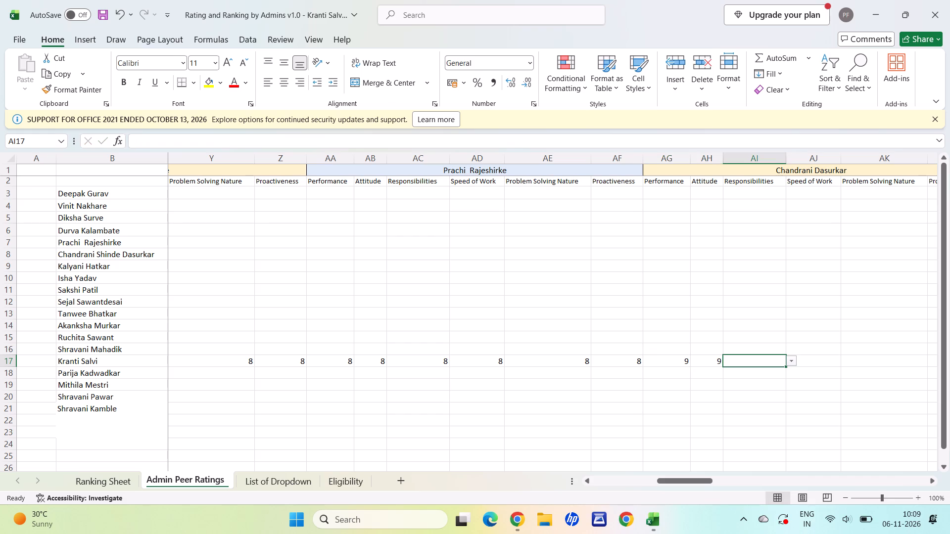
key(9)
key(Right)
key(9)
key(Right)
key(9)
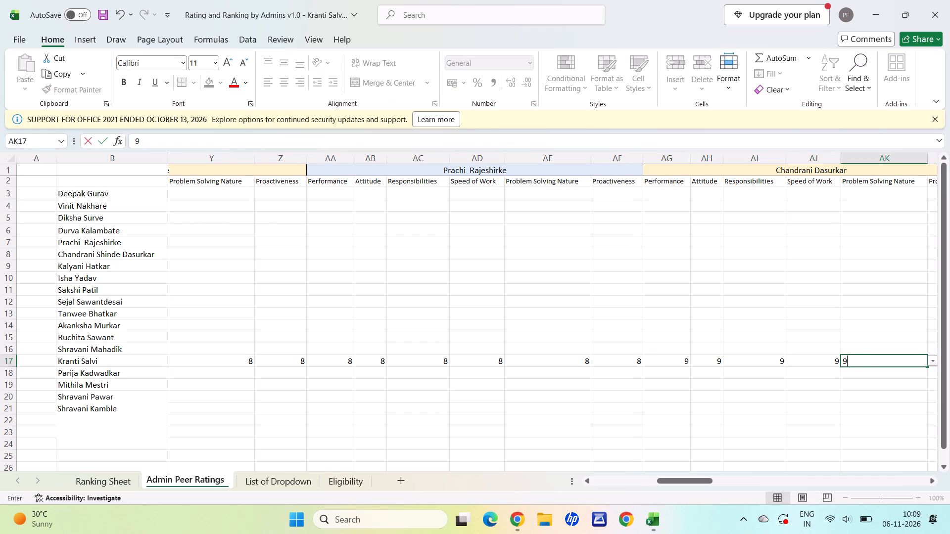
key(Right)
key(9)
key(Right)
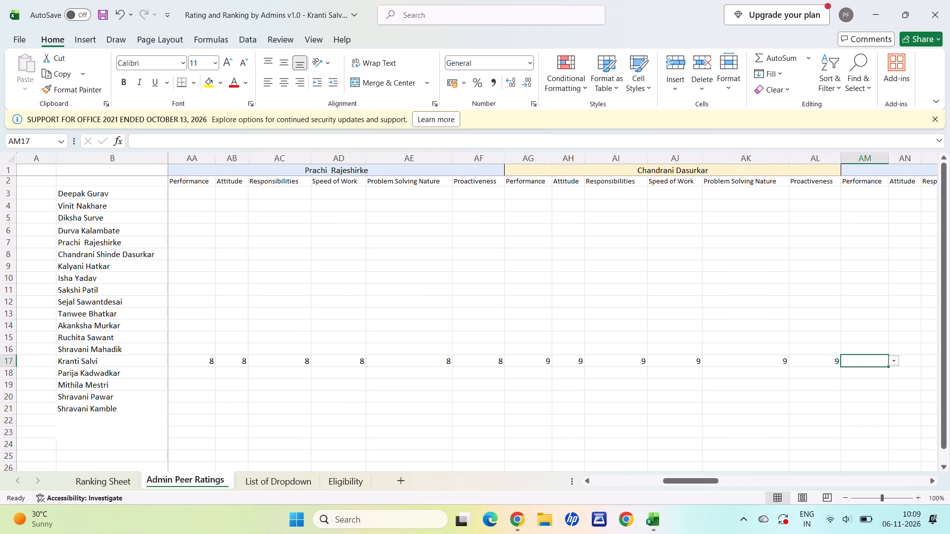
Change the fifth admin's Problem Solving Nature rating in row 17 to 9.
key(Left)
key(Left)
key(Left)
key(Left)
key(Left)
key(Left)
key(Left)
key(Left)
key(Left)
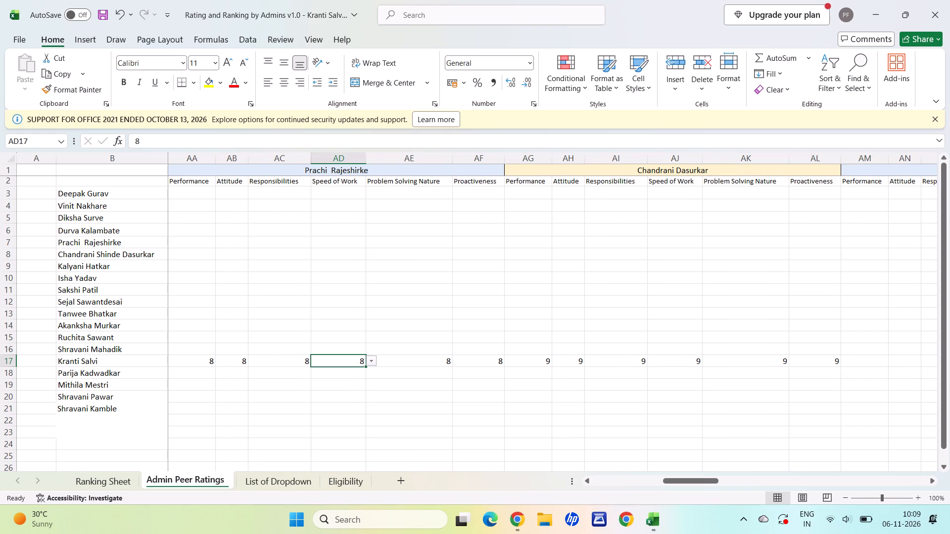
key(Right)
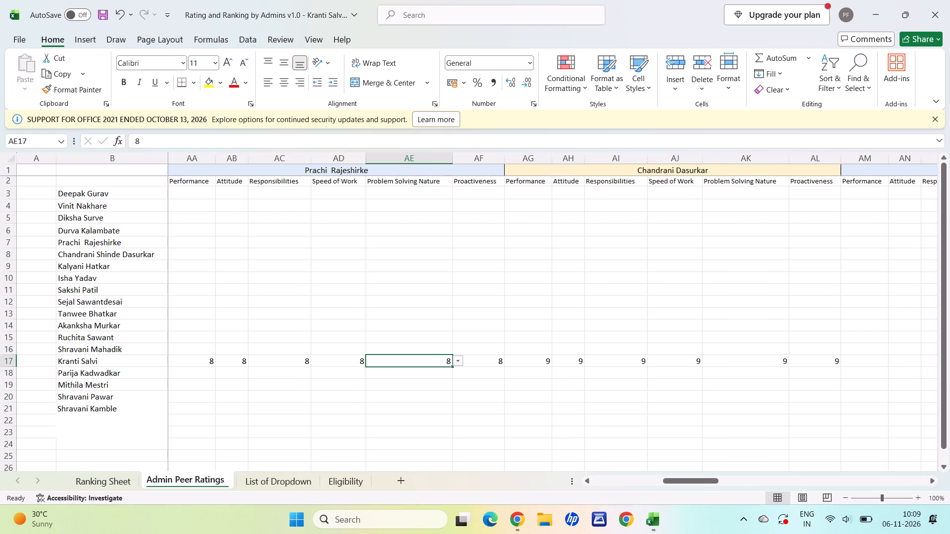
key(Right)
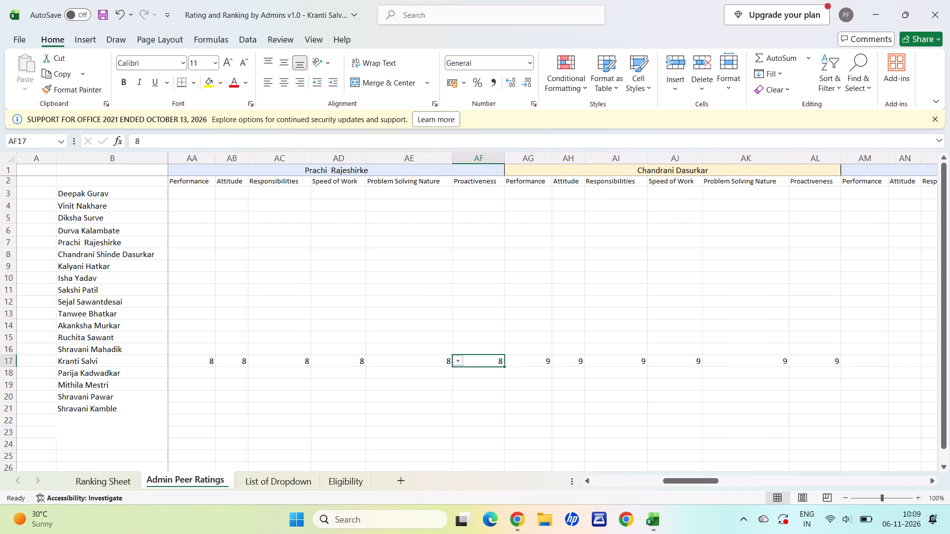
key(Left)
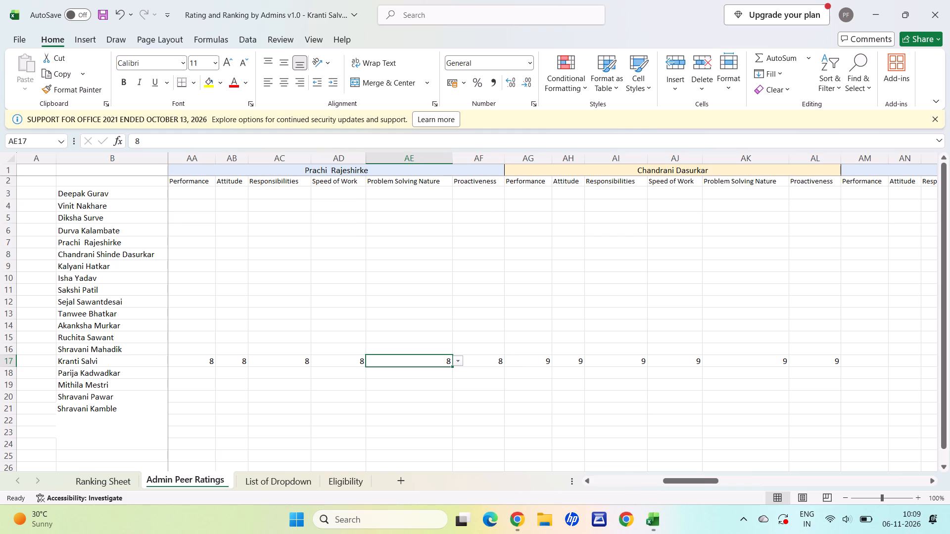
key(BackSpace)
key(9)
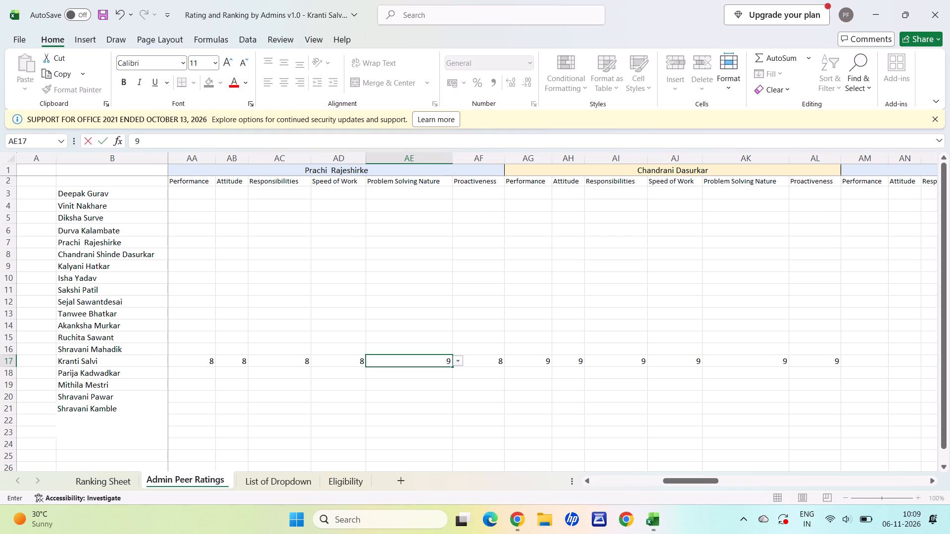
key(Left)
Change the fifth admin's Speed of Work rating in row 17 to 10.
key(Left)
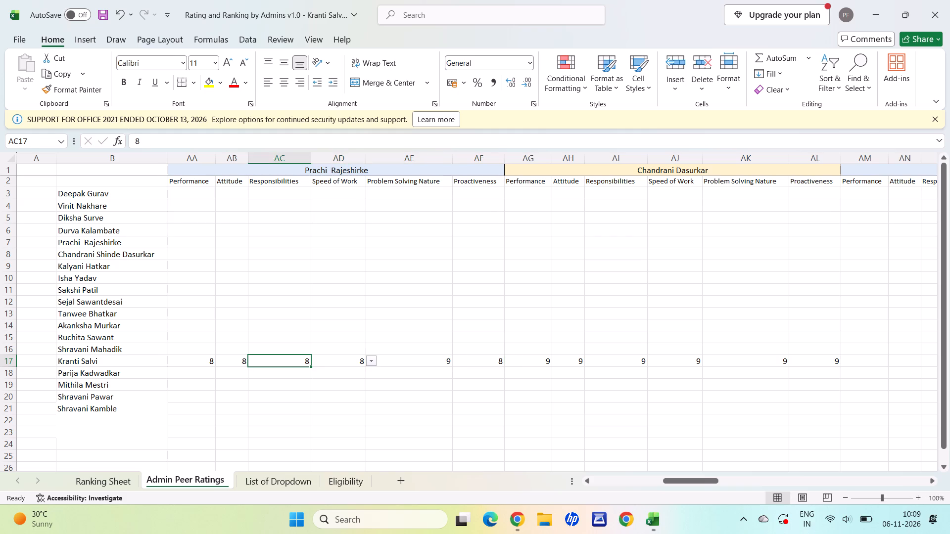
key(Right)
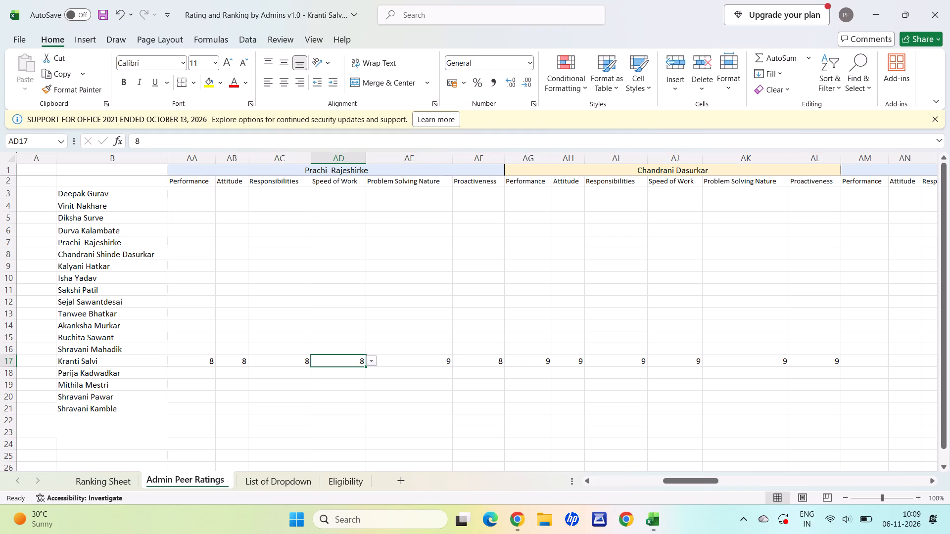
key(BackSpace)
text(10)
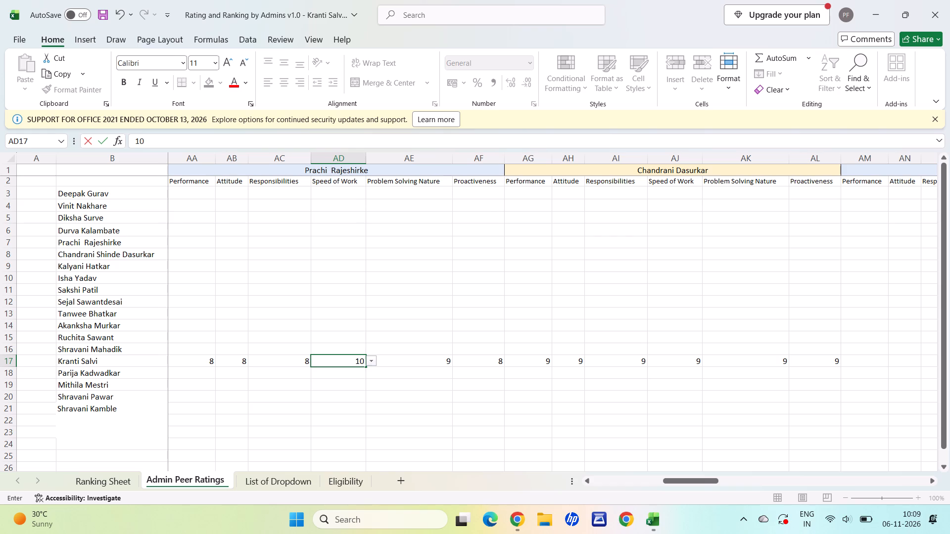
key(Left)
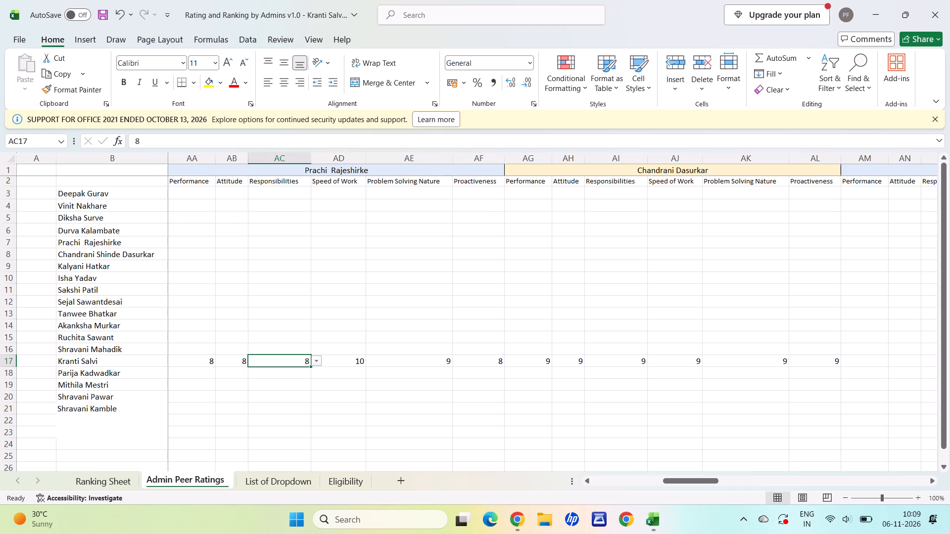
Change the fifth admin's Performance rating in row 17 to 9.
key(Left)
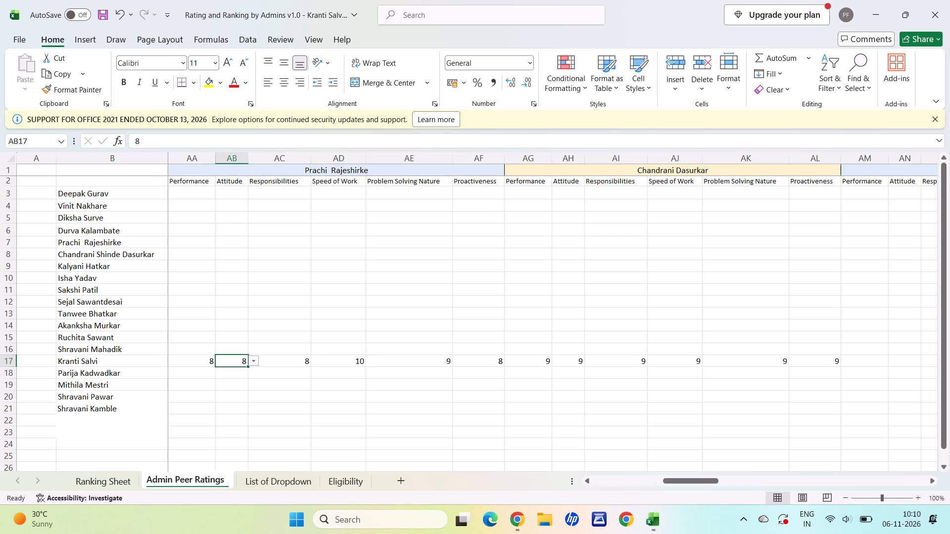
key(Left)
key(BackSpace)
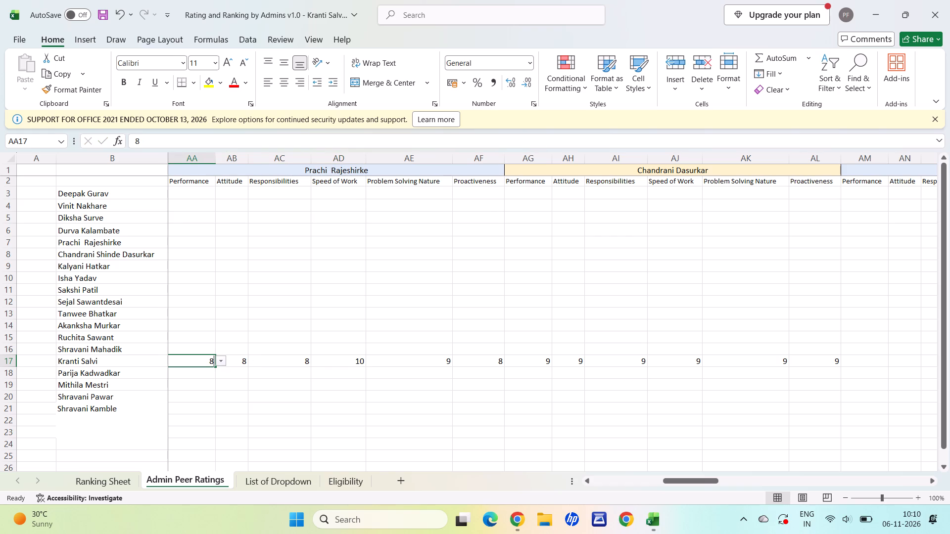
key(9)
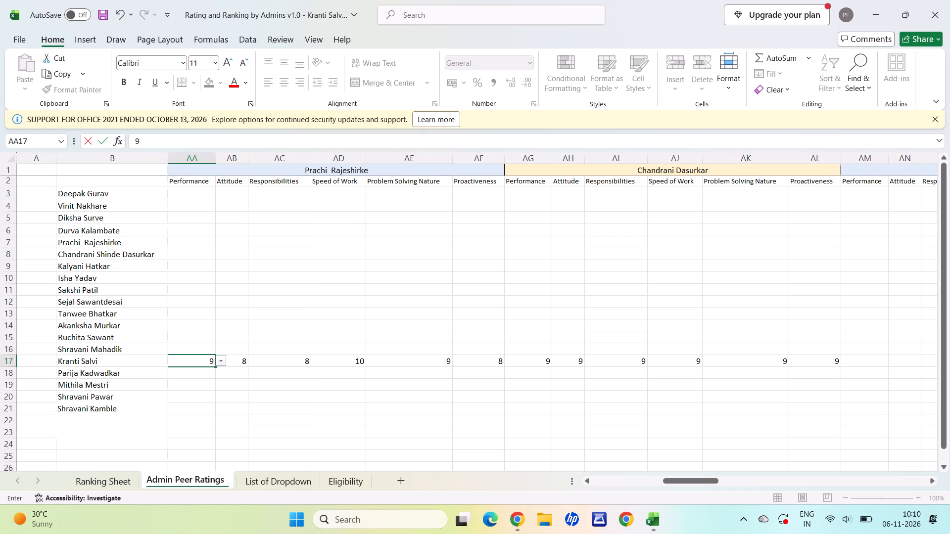
key(Right)
Change the sixth admin's Speed of Work rating in row 17 to 8.
key(Right)
key(Right)
key(Right)
key(Right)
key(Right)
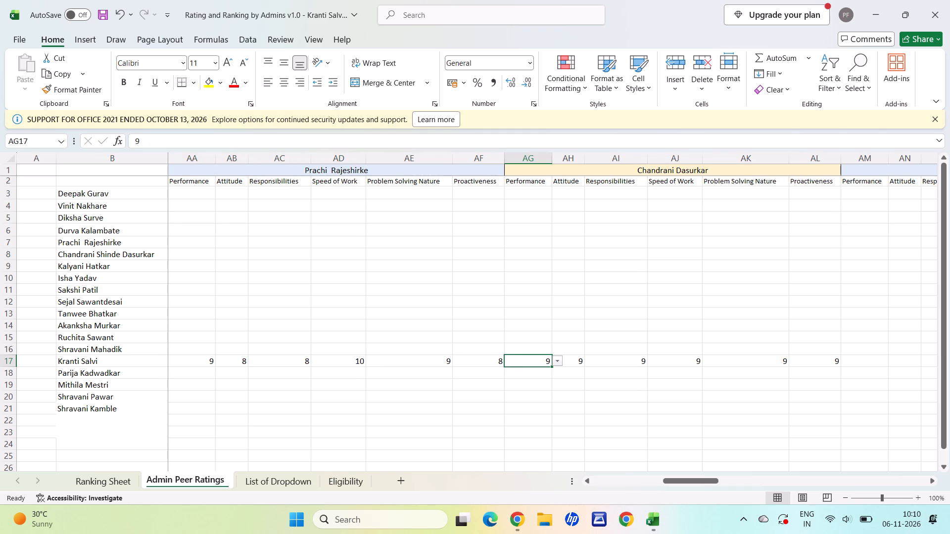
key(Right)
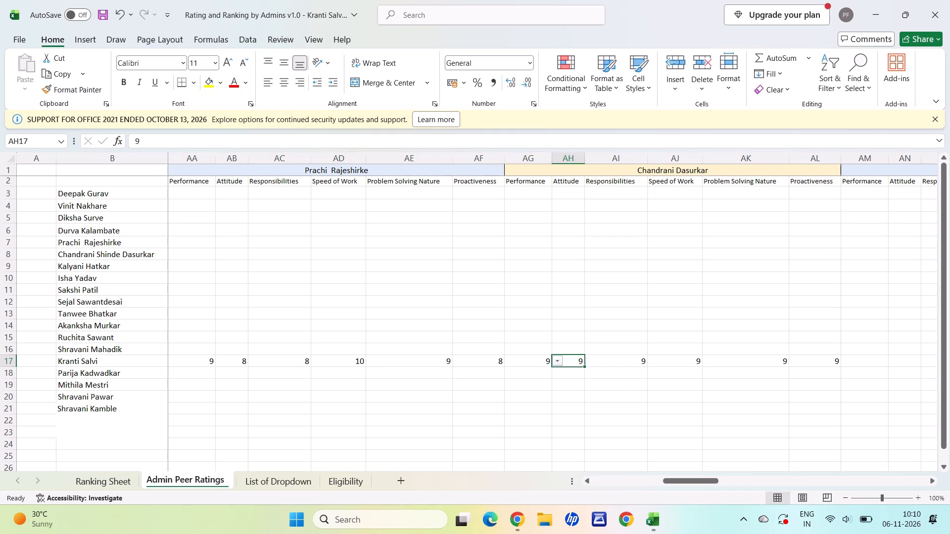
key(Right)
key(Right)
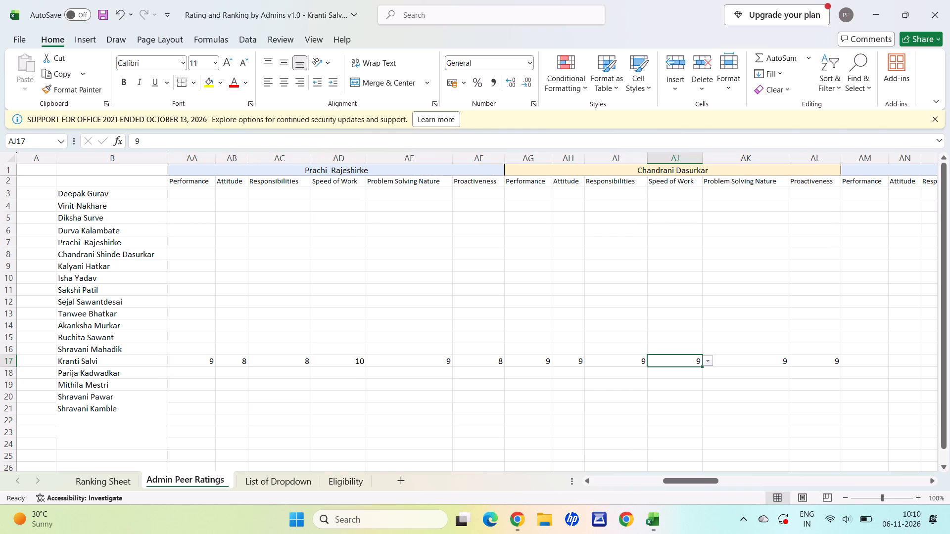
key(BackSpace)
key(8)
key(Right)
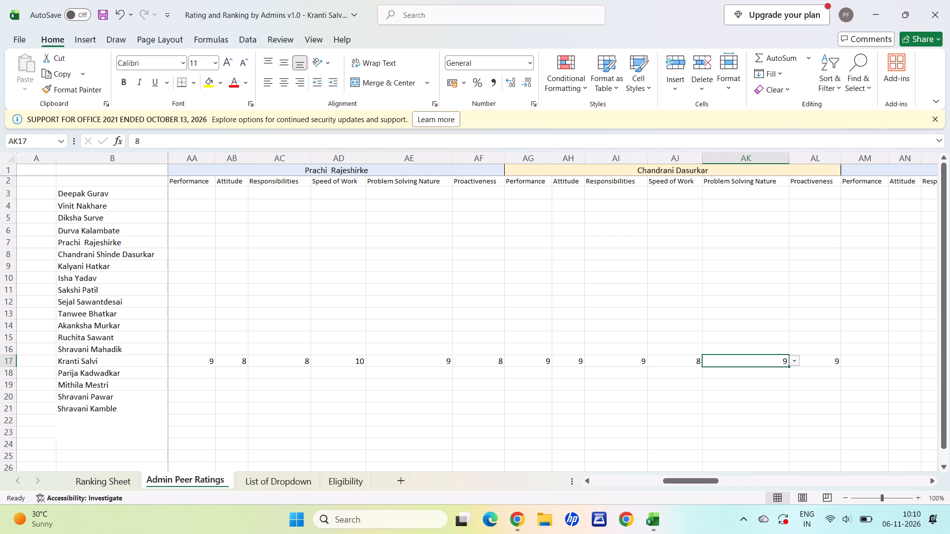
Rate the seventh admin in row 17 with Performance 9, Attitude 9 and Responsibilities 10.
key(Right)
key(Right)
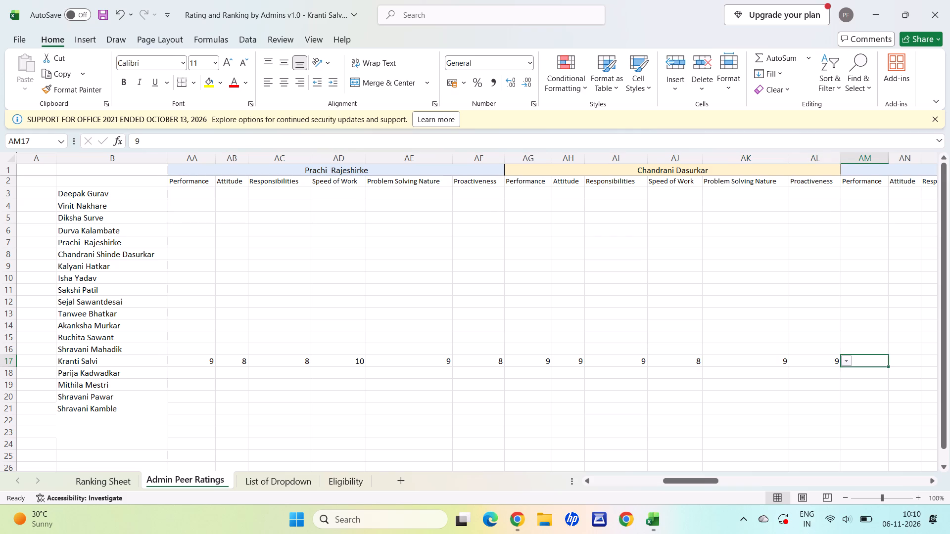
key(Right)
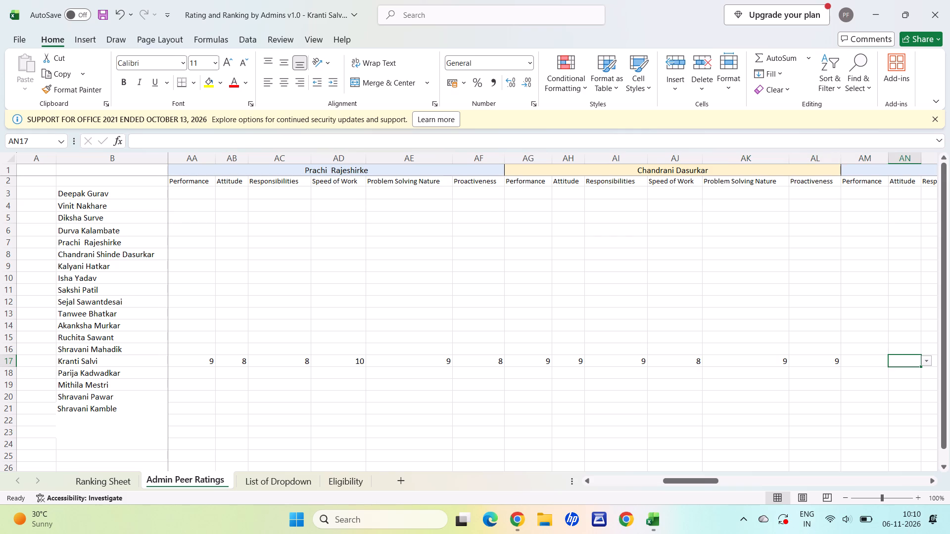
key(Left)
scroll(629, 379, left, 5)
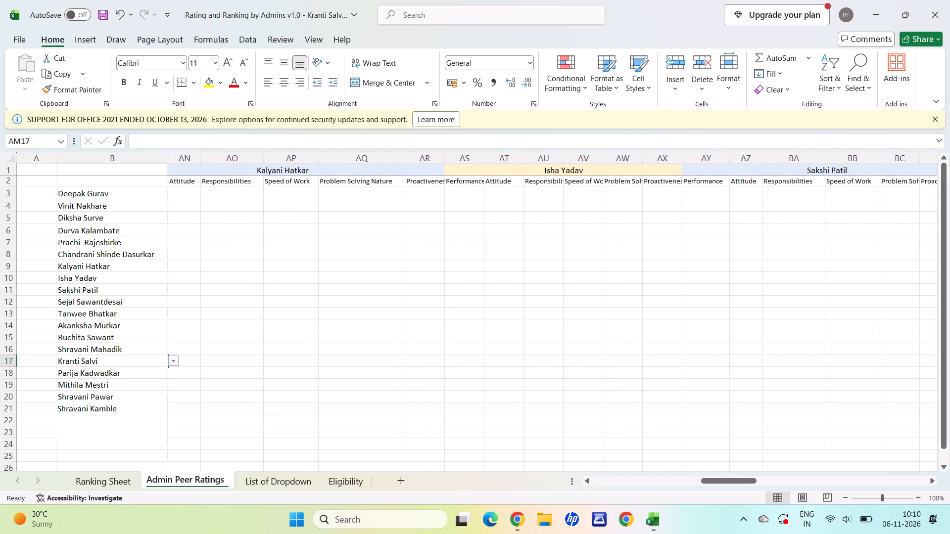
scroll(629, 379, right, 3)
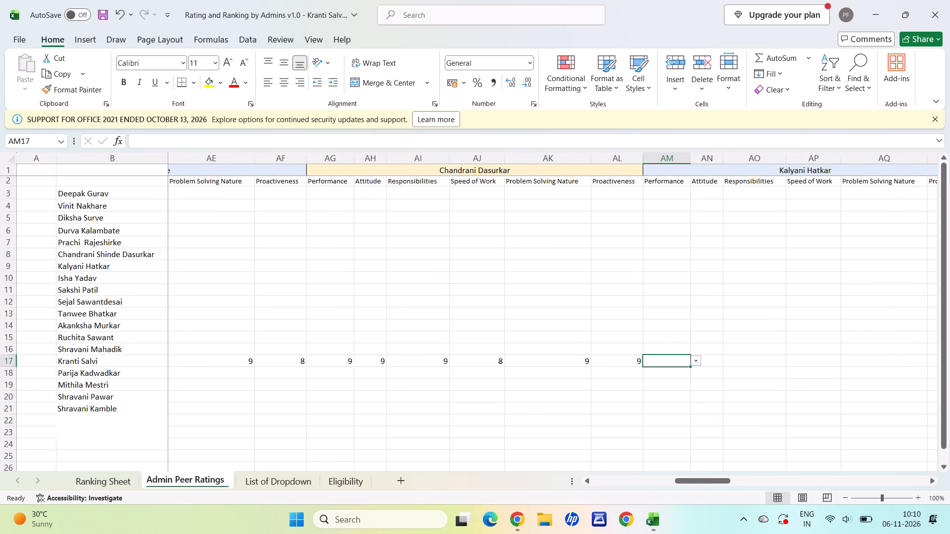
key(9)
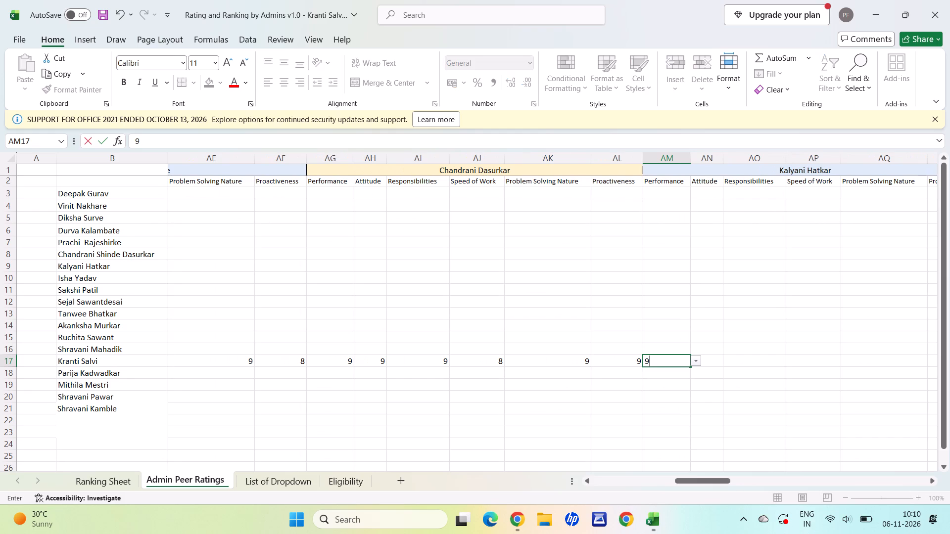
key(Right)
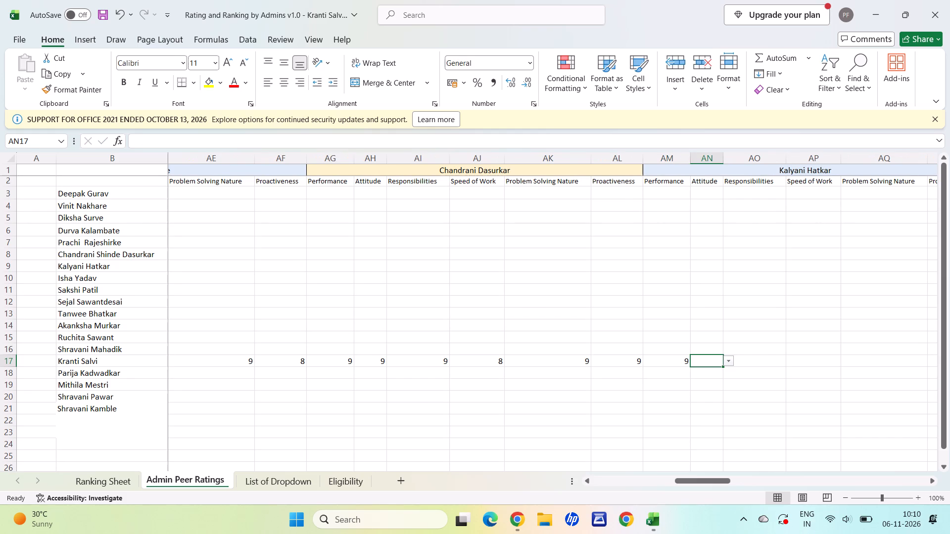
key(9)
key(Right)
key(9)
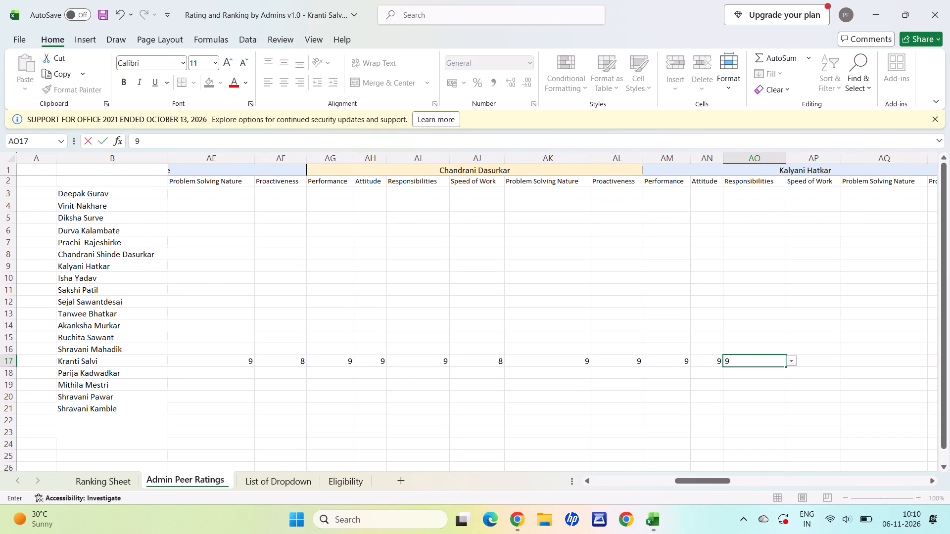
key(BackSpace)
text(10)
key(Right)
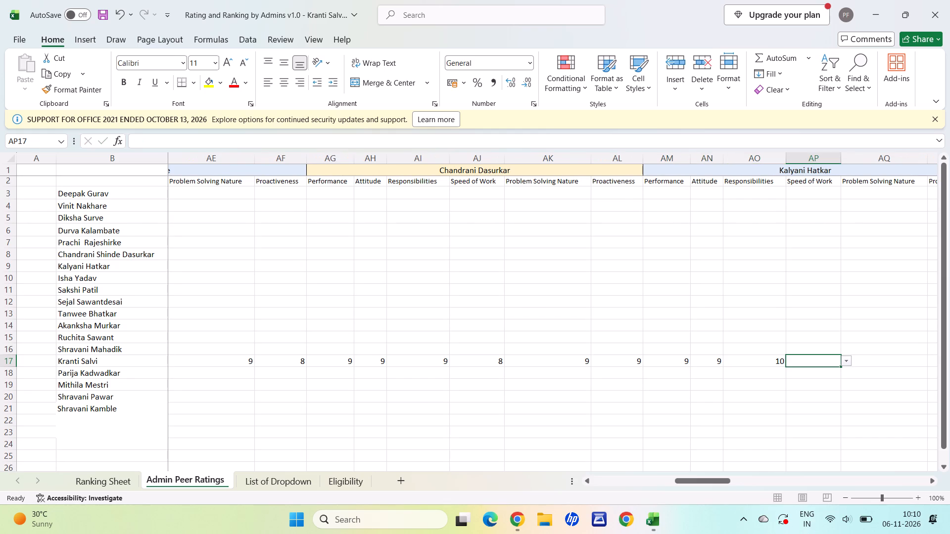
Complete the seventh admin's row 17 ratings with Speed of Work 10, Problem Solving Nature 10 and Proactiveness 9.
text(10)
key(Right)
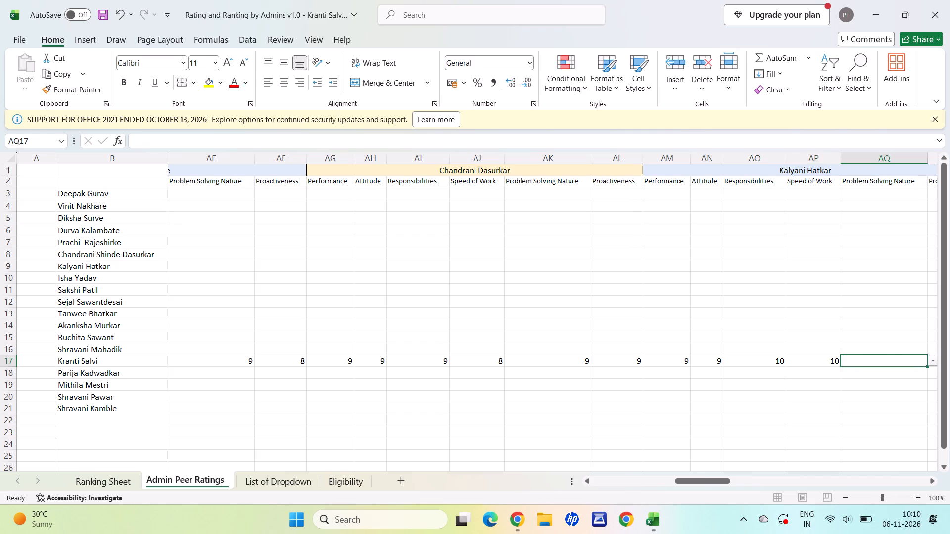
text(10)
key(Right)
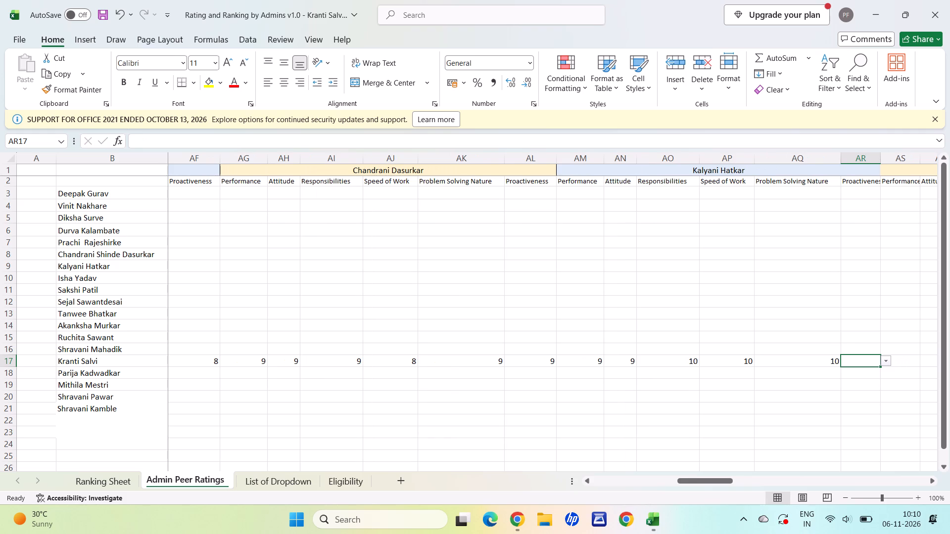
key(9)
key(Right)
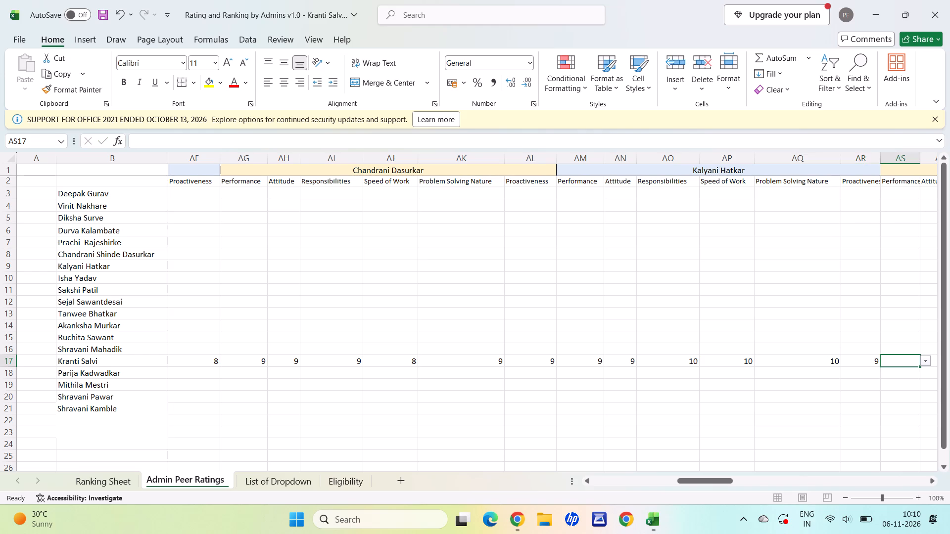
Enter a rating of 8 for the eighth admin's Performance and Attitude in row 17.
scroll(629, 379, left, 3)
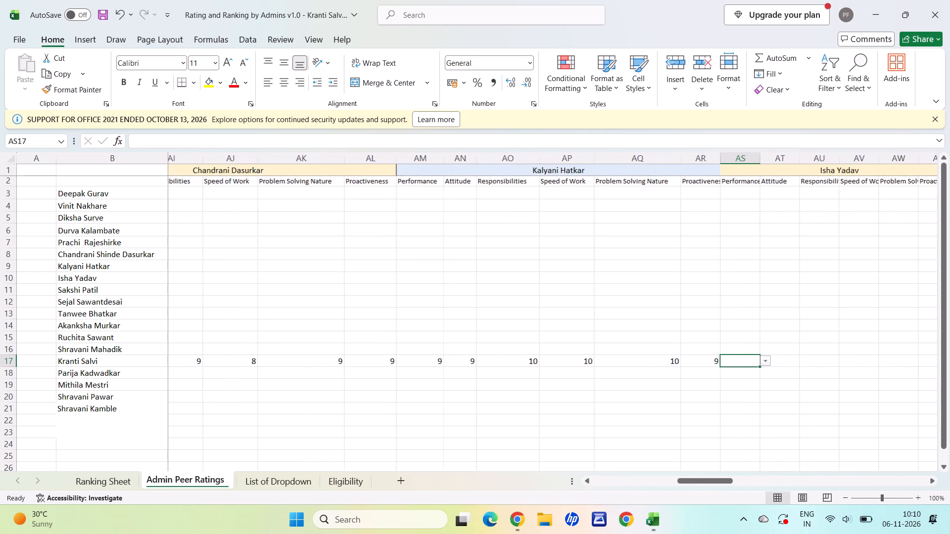
scroll(629, 379, left, 3)
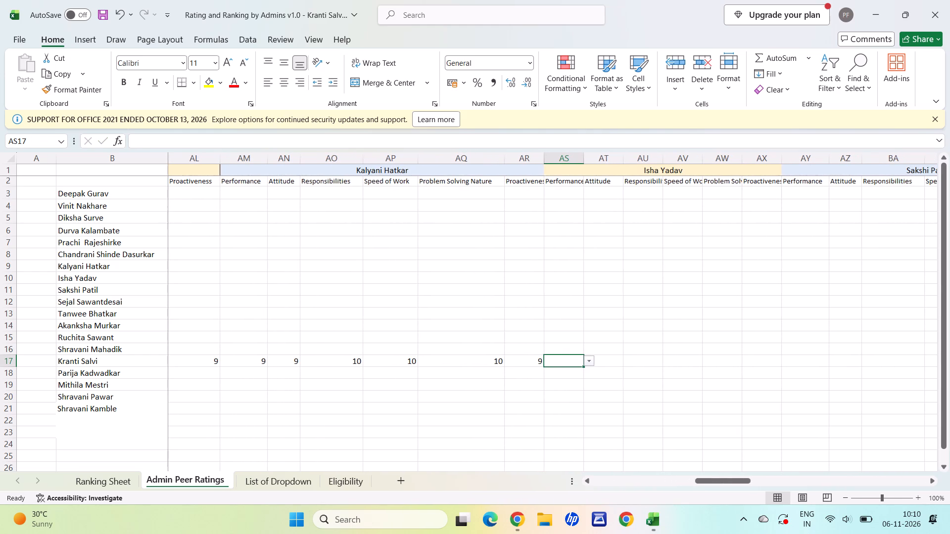
key(8)
key(Right)
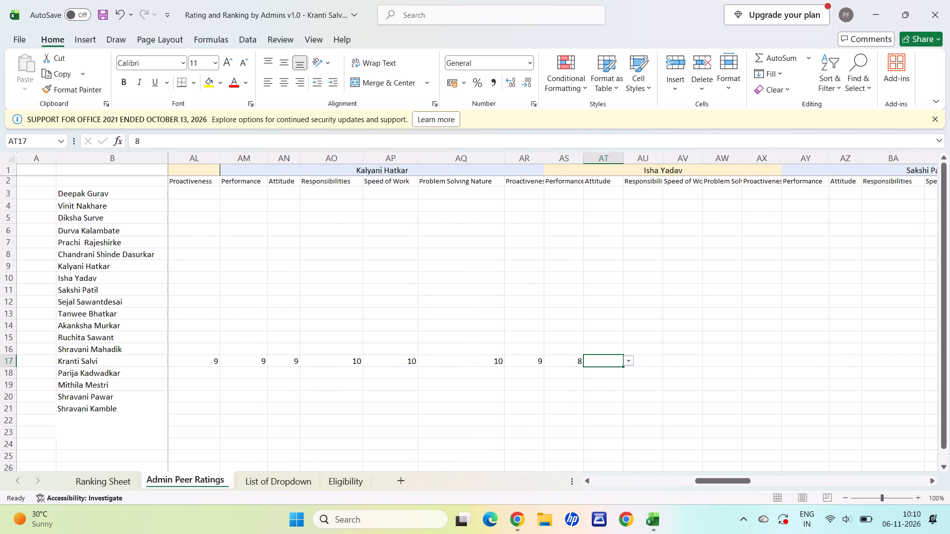
key(8)
key(Right)
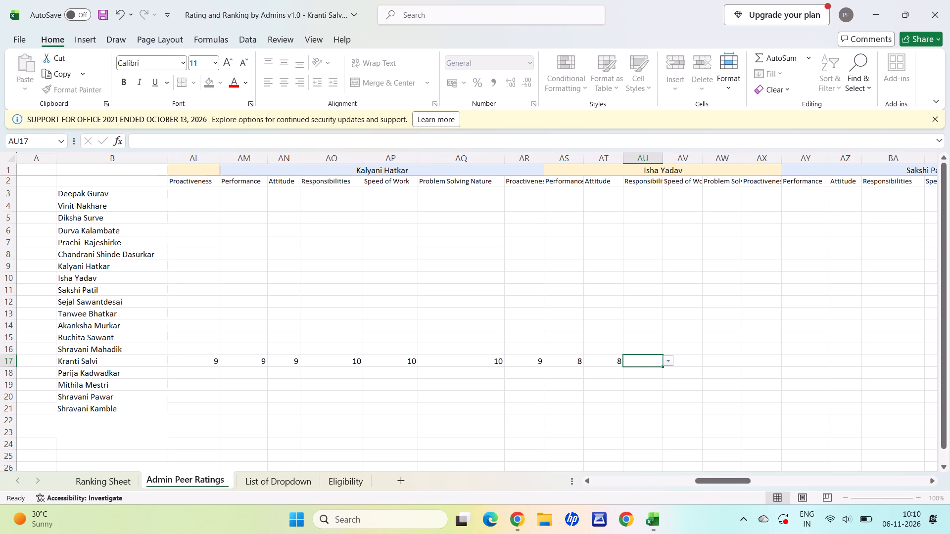
key(Left)
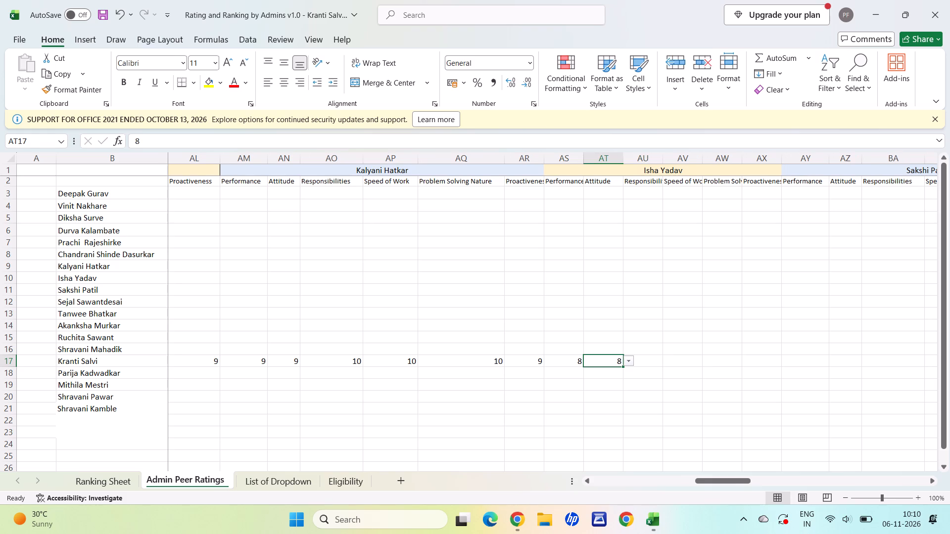
key(Left)
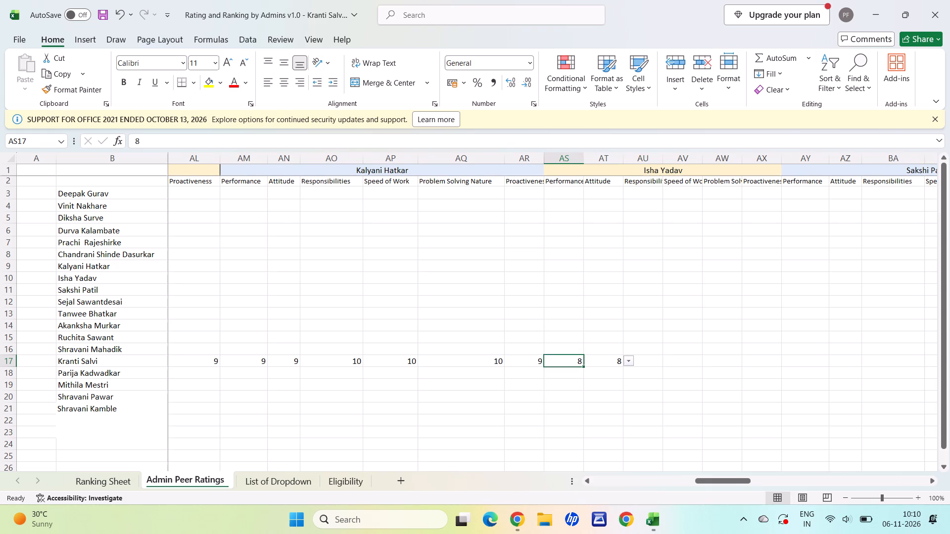
key(BackSpace)
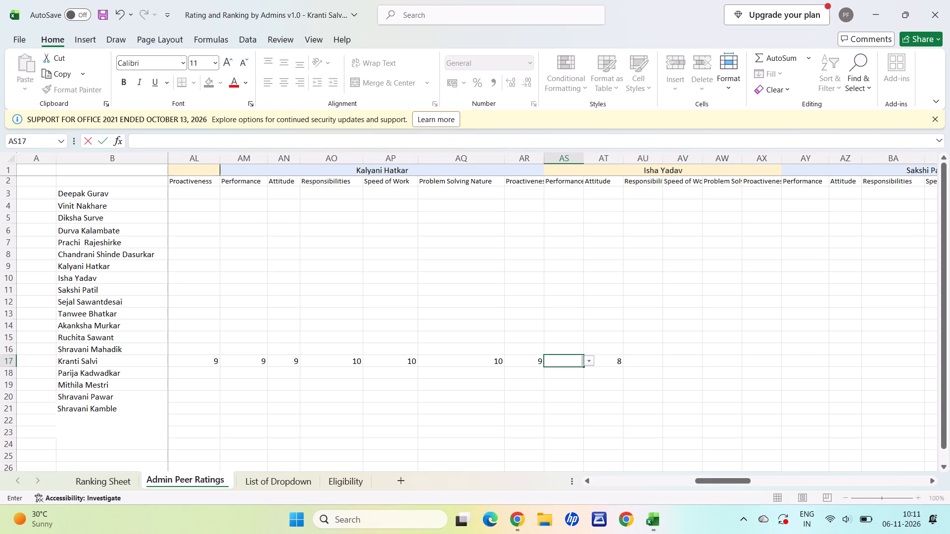
key(8)
key(Right)
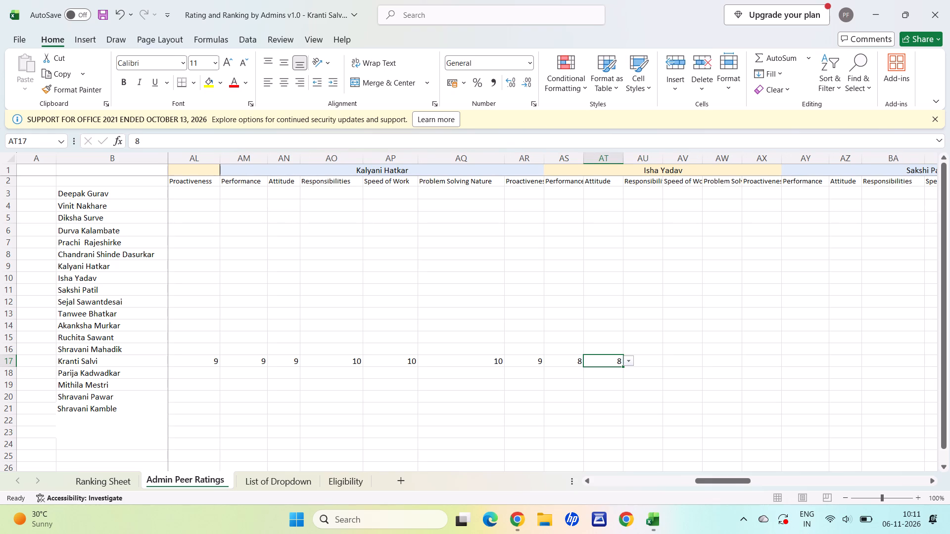
key(BackSpace)
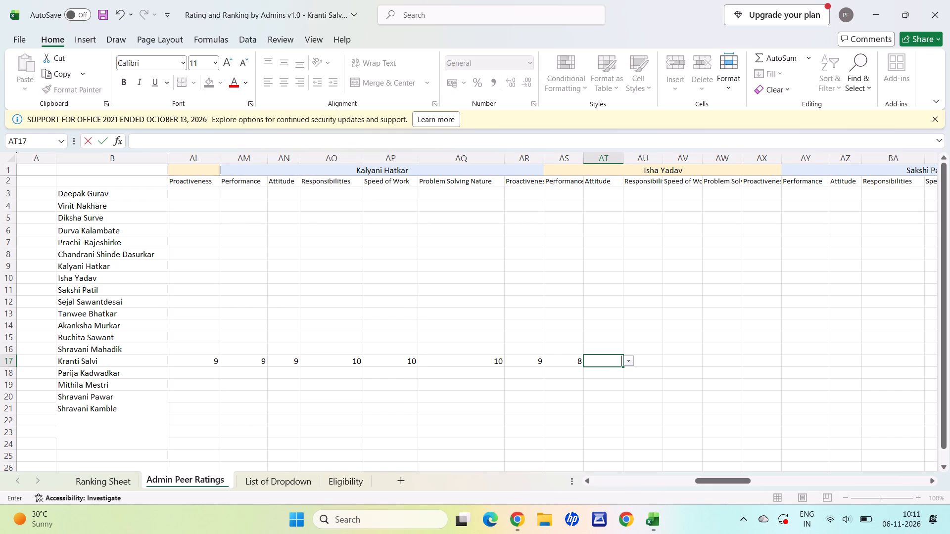
key(8)
key(Right)
Enter the eighth admin's remaining row 17 ratings: Responsibilities 7, Speed of Work 6, Problem Solving Nature 6 and Proactiveness 6.
key(7)
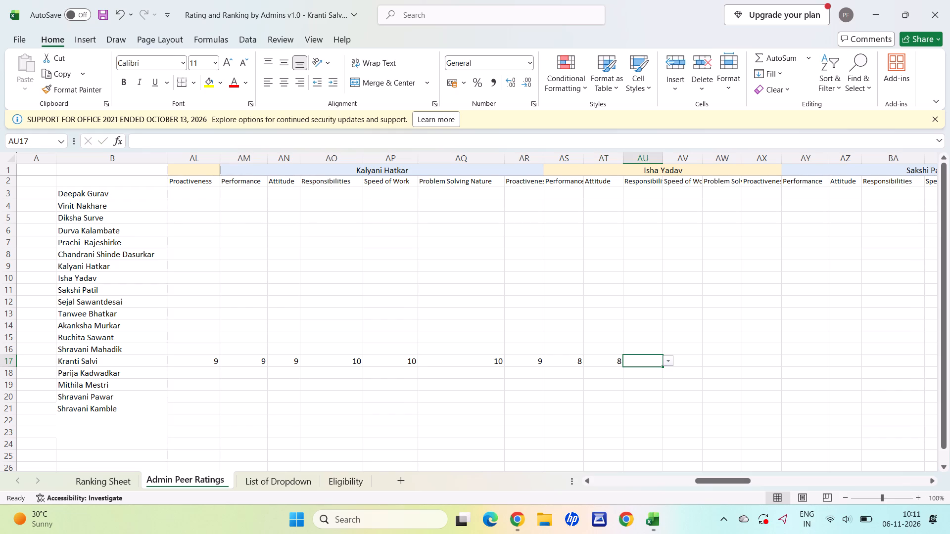
key(Right)
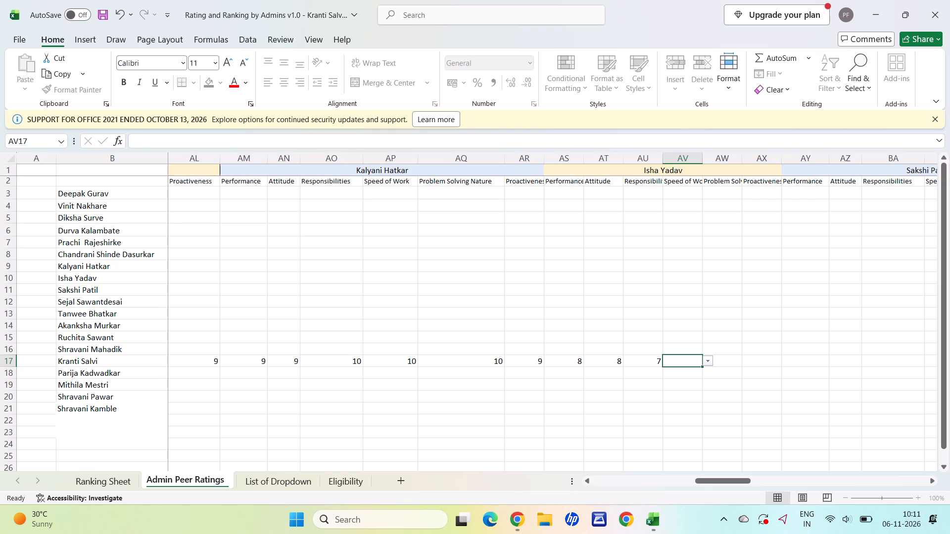
key(7)
key(BackSpace)
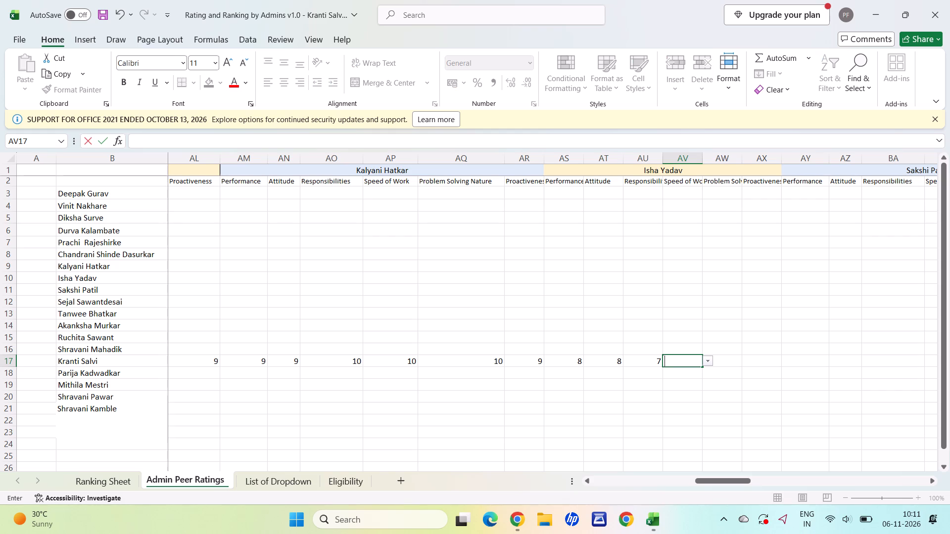
key(6)
key(Right)
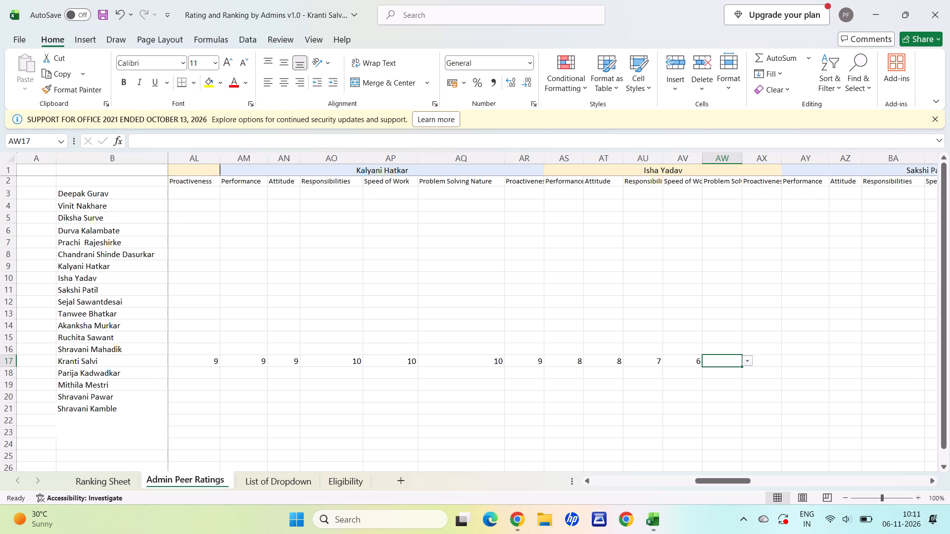
key(6)
key(Right)
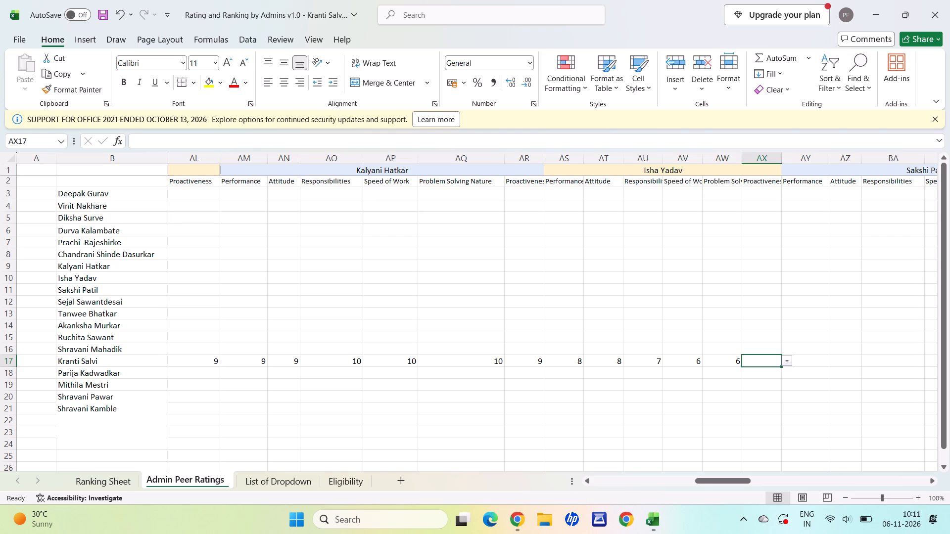
key(6)
key(Right)
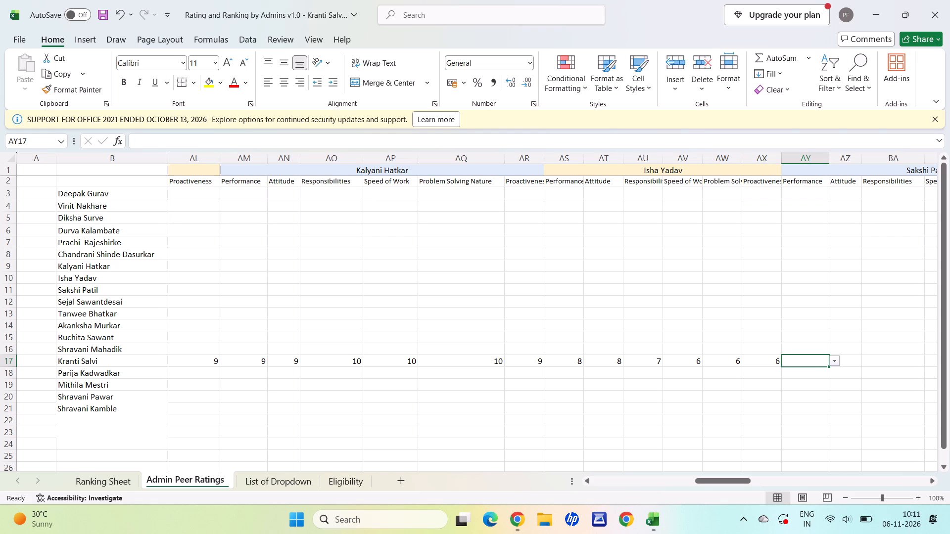
Change the eighth admin's Proactiveness rating in row 17 to 7.
key(Left)
key(BackSpace)
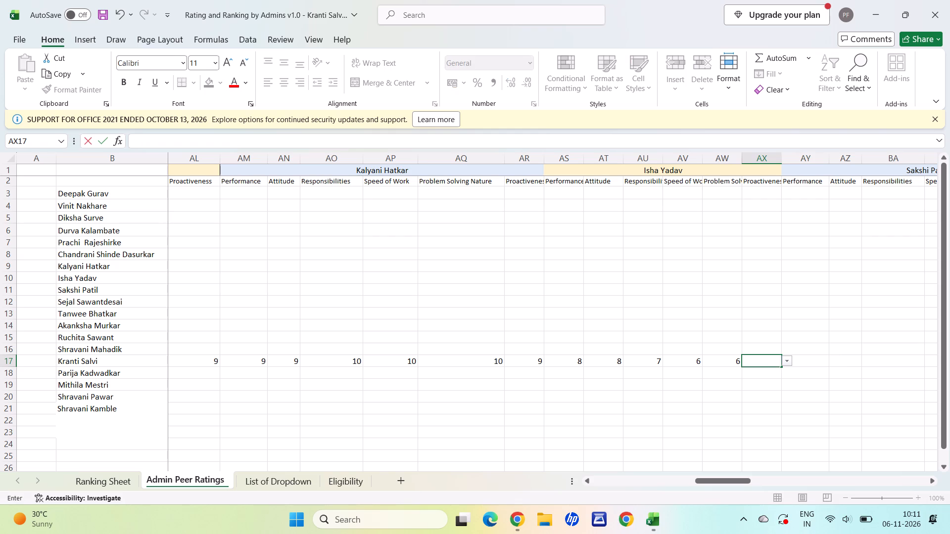
key(7)
key(Right)
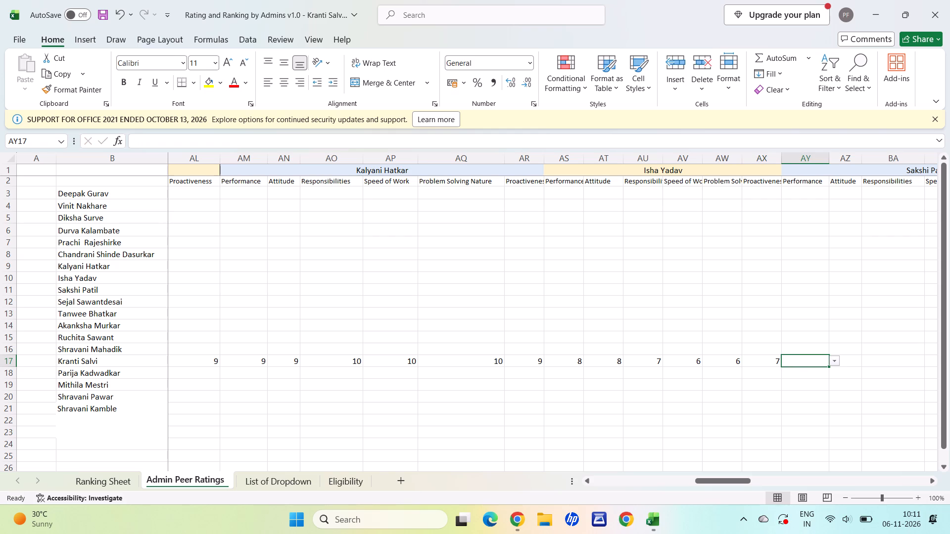
Enter the ninth admin's row 17 ratings: Performance 8, Attitude 8, Responsibilities 9, Speed of Work 10, Problem Solving Nature 8 and Proactiveness 8.
scroll(629, 379, left, 3)
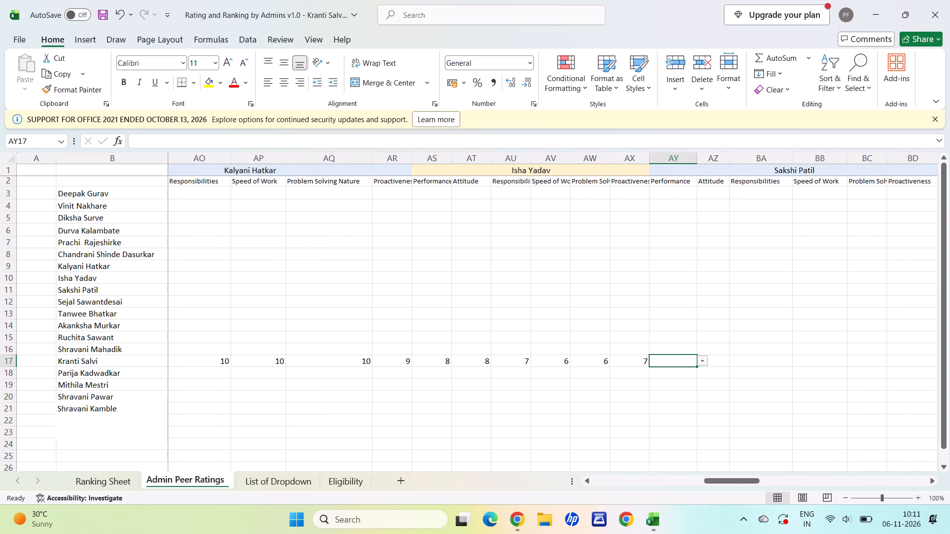
key(8)
key(Right)
key(8)
key(Right)
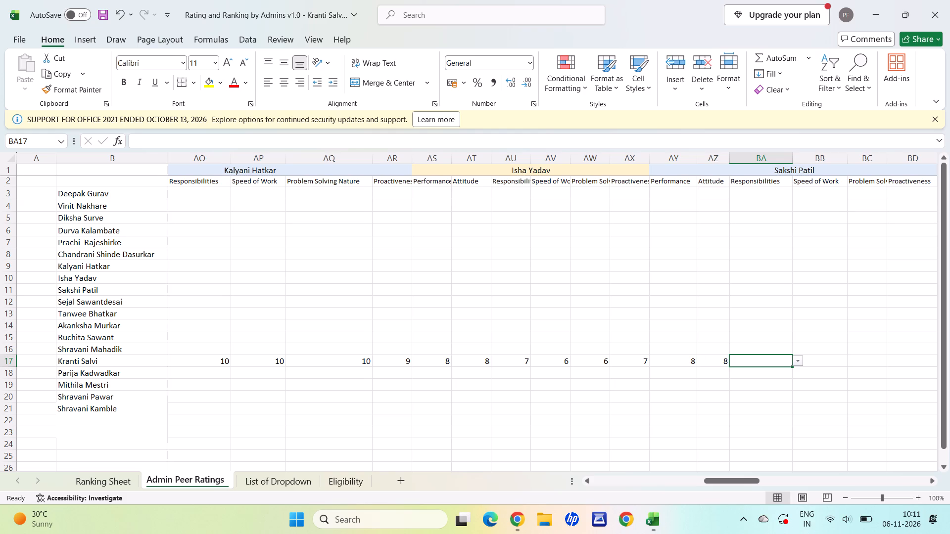
key(9)
key(Right)
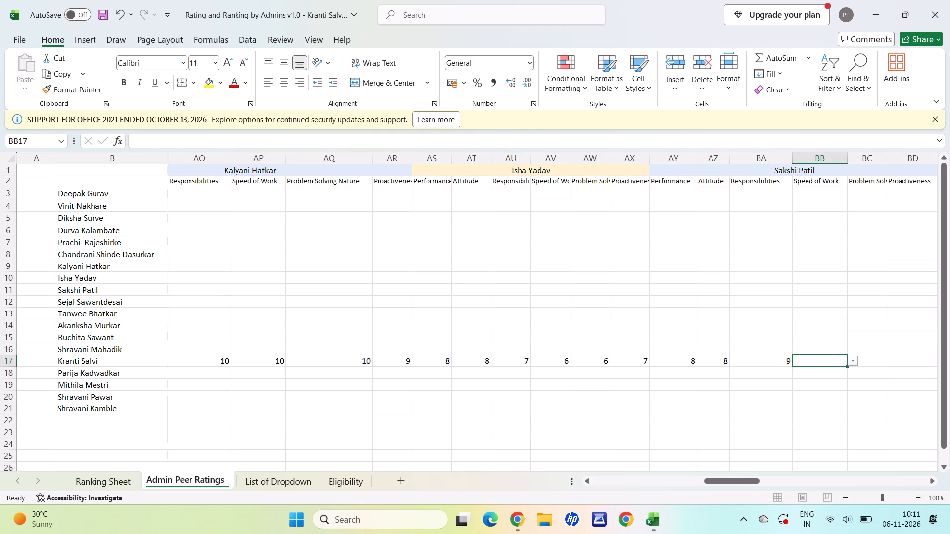
text(10)
key(Right)
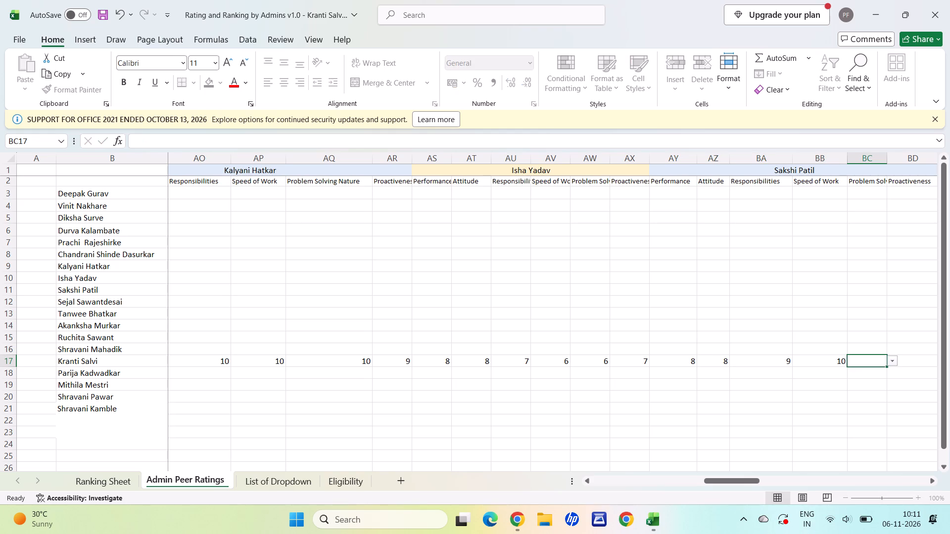
key(8)
key(Right)
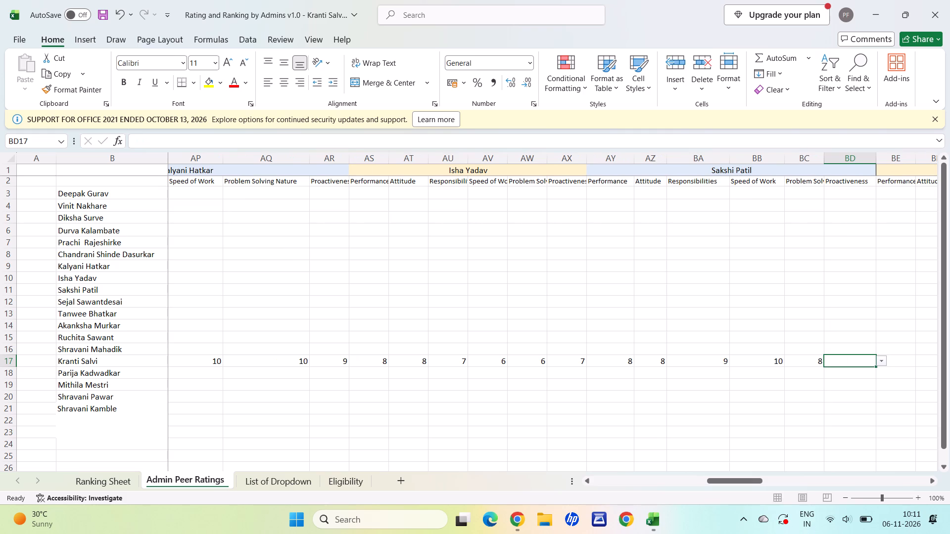
key(8)
key(Right)
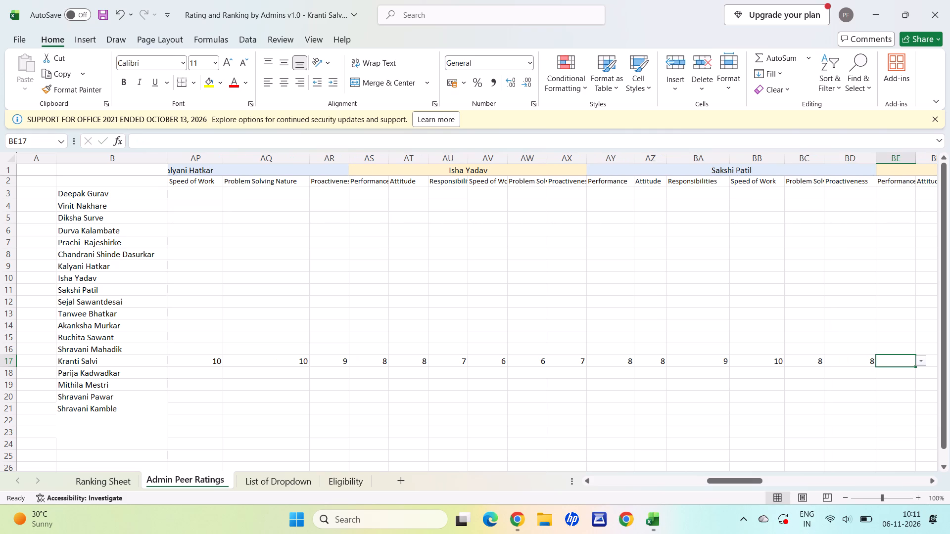
Enter the tenth admin's first two row 17 ratings: Performance 9 and Attitude 8.
key(Right)
key(Right)
key(Right)
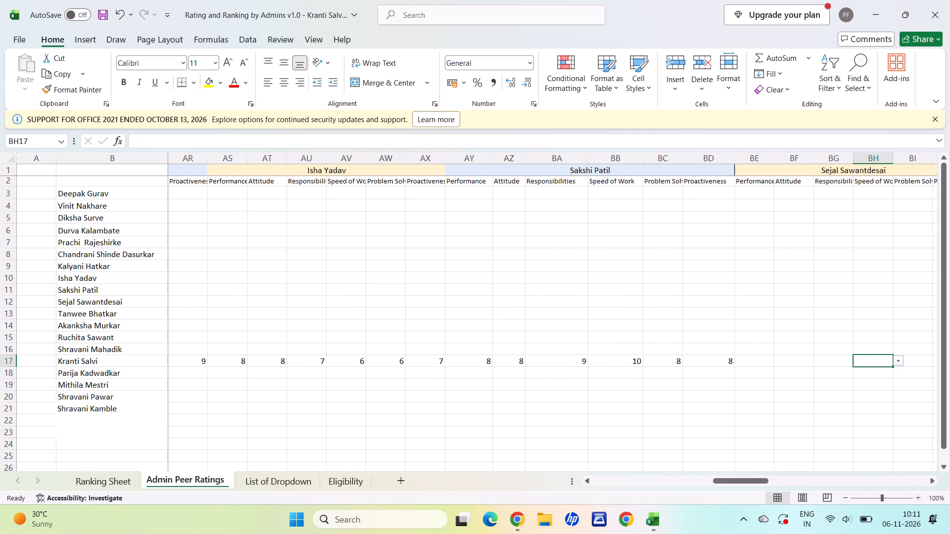
key(Left)
key(Left)
key(Left)
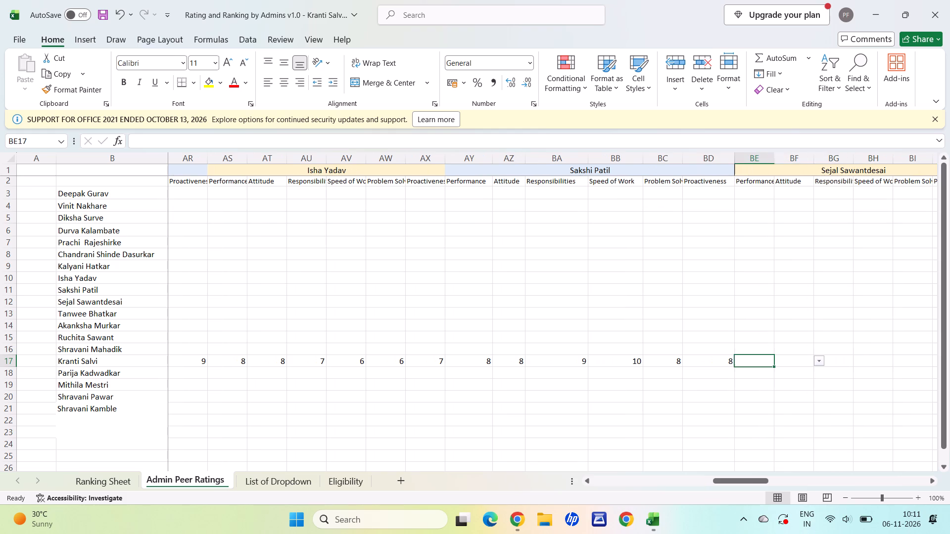
key(9)
key(Right)
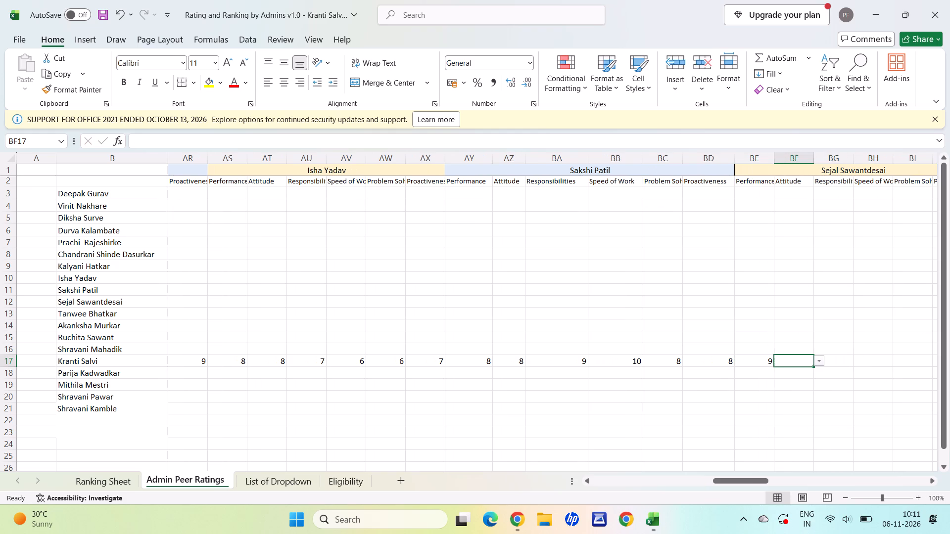
key(8)
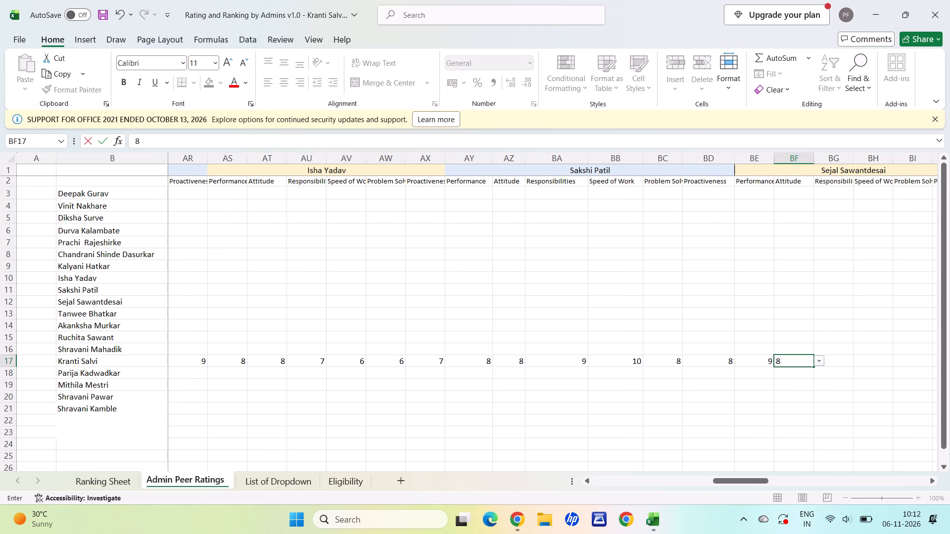
scroll(596, 369, left, 2)
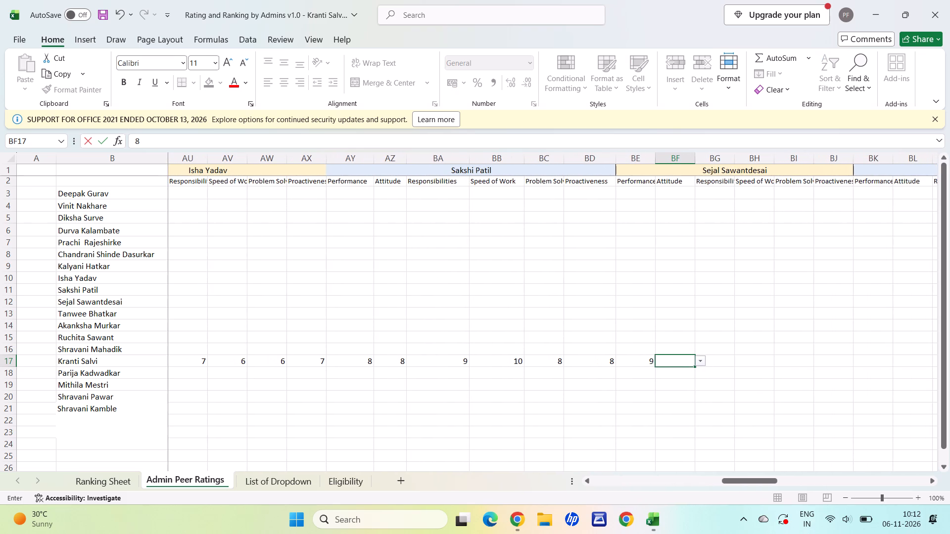
click(643, 360)
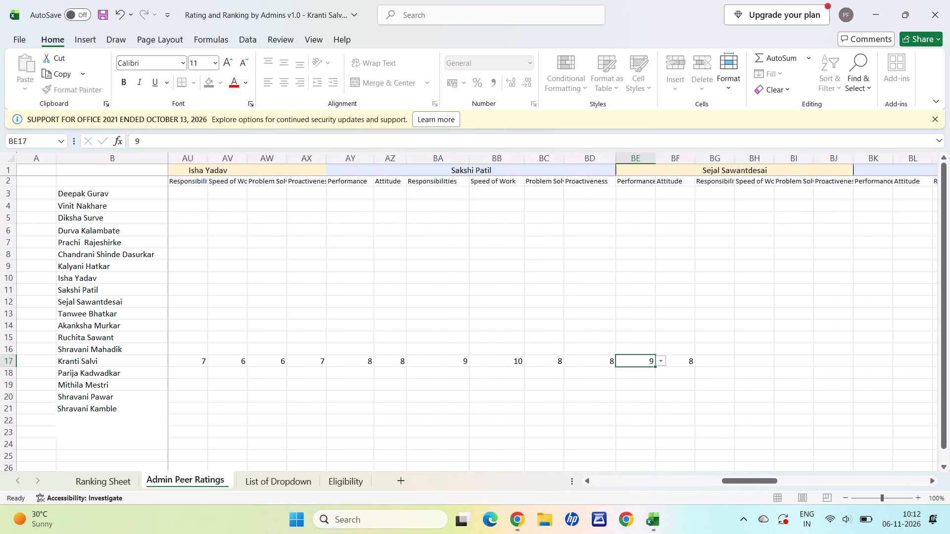
key(Right)
key(Right)
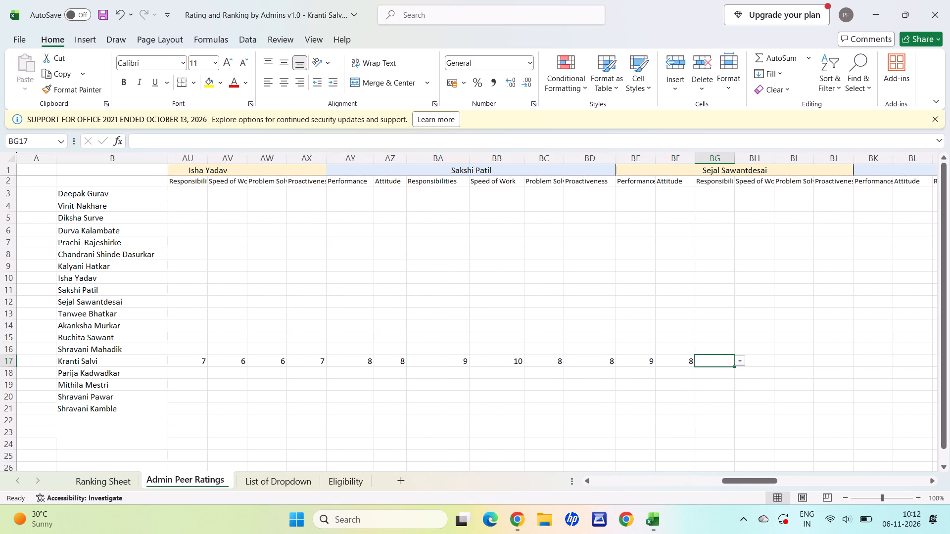
Complete the tenth admin's row 17 ratings with Responsibilities 9, Speed of Work 8, Problem Solving Nature 9 and Proactiveness 8.
key(8)
key(Right)
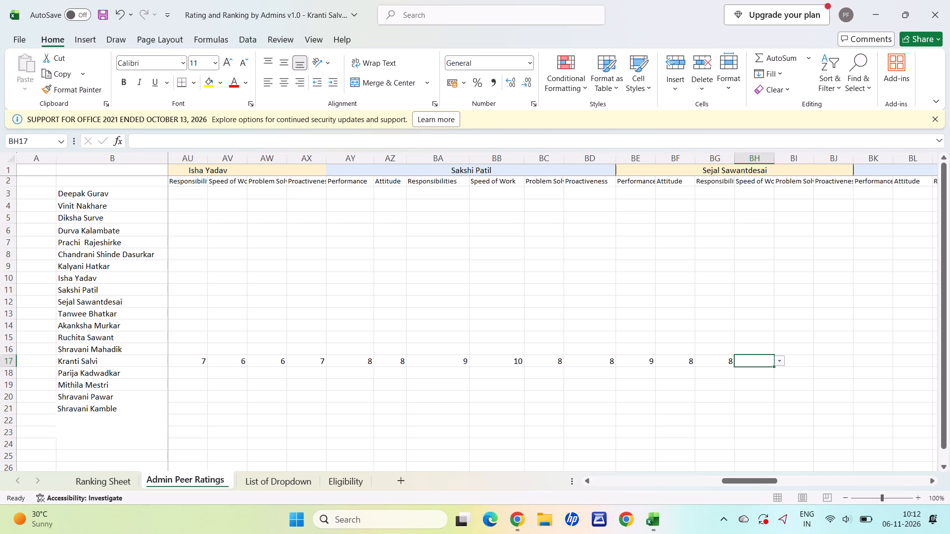
key(Left)
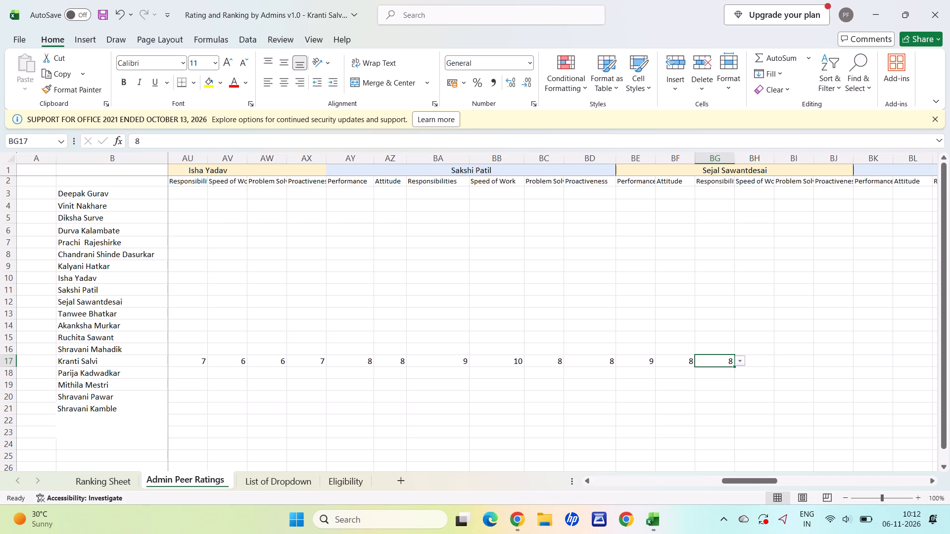
key(BackSpace)
key(9)
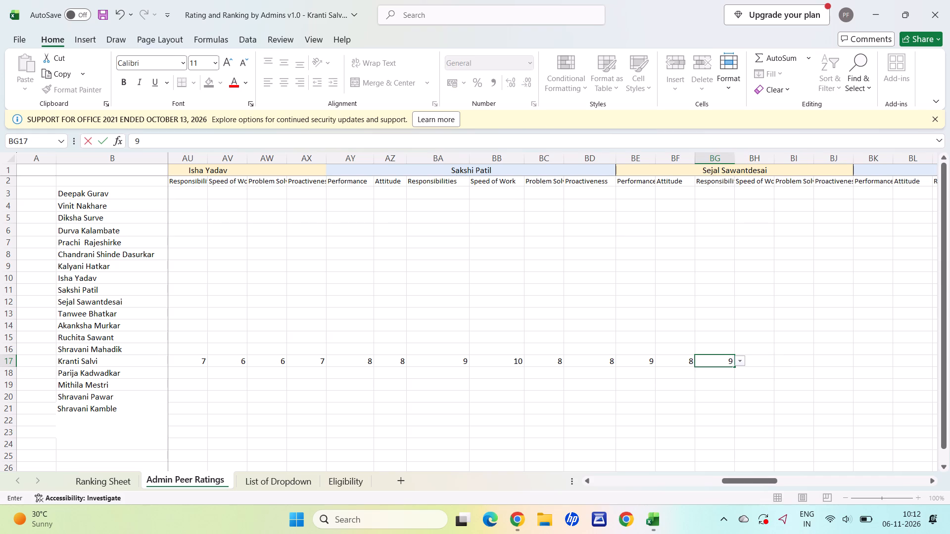
key(Right)
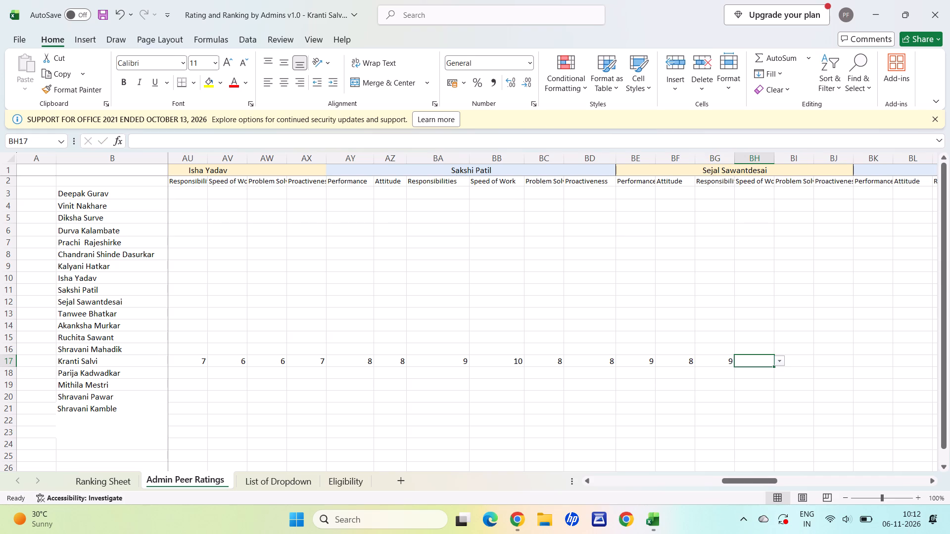
key(8)
key(Right)
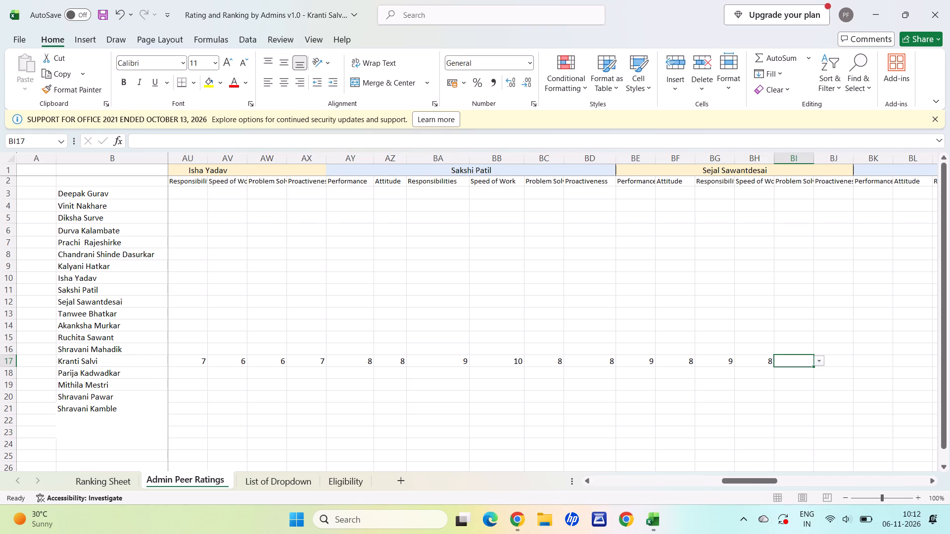
key(9)
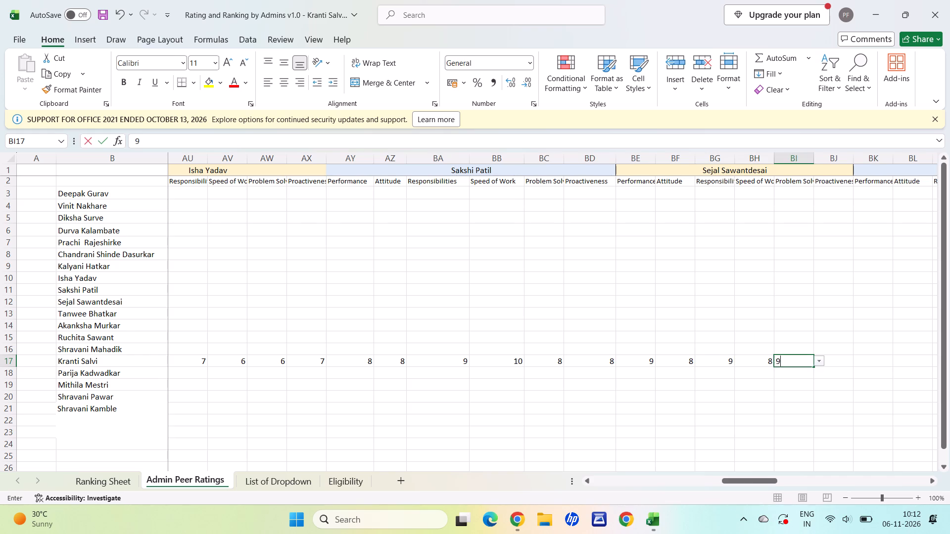
key(Right)
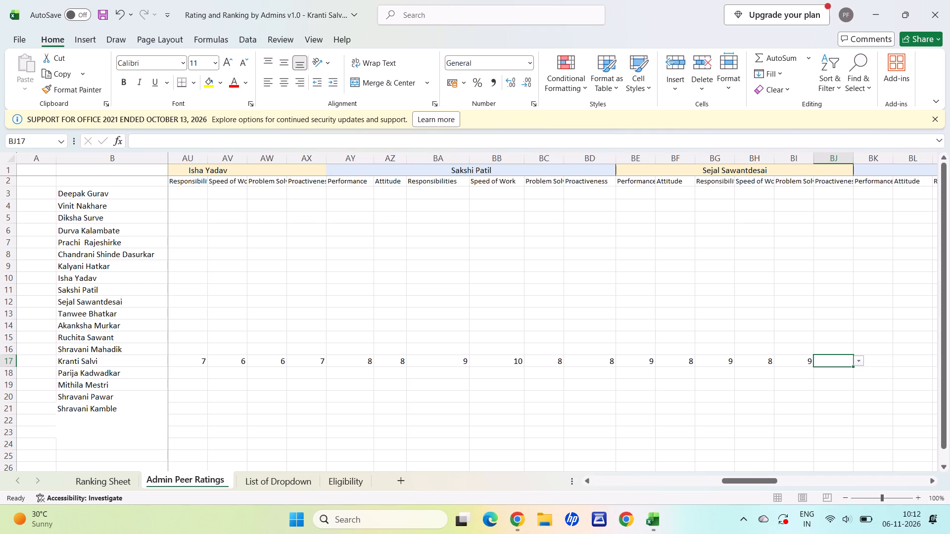
key(8)
key(Right)
Enter the eleventh admin's first two row 17 ratings: Performance 9 and Attitude 7.
key(Right)
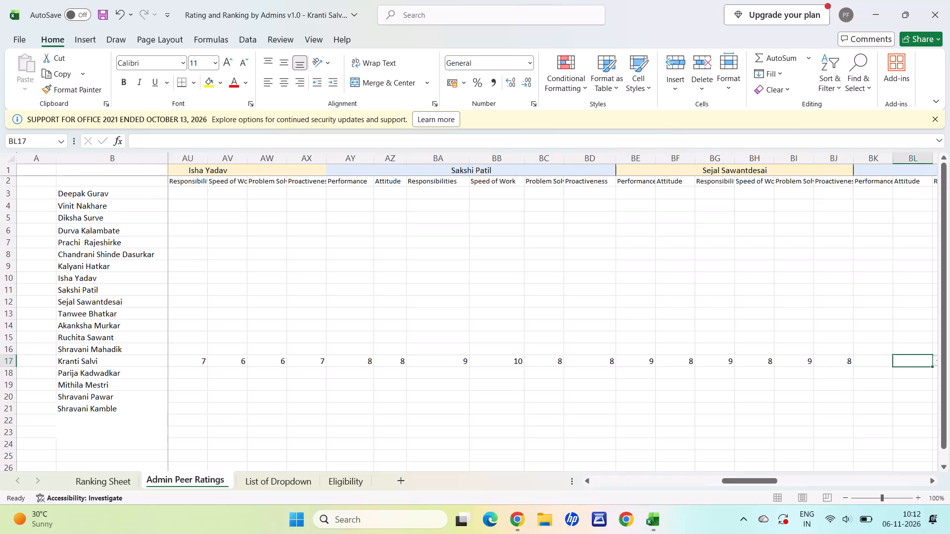
scroll(643, 360, left, 3)
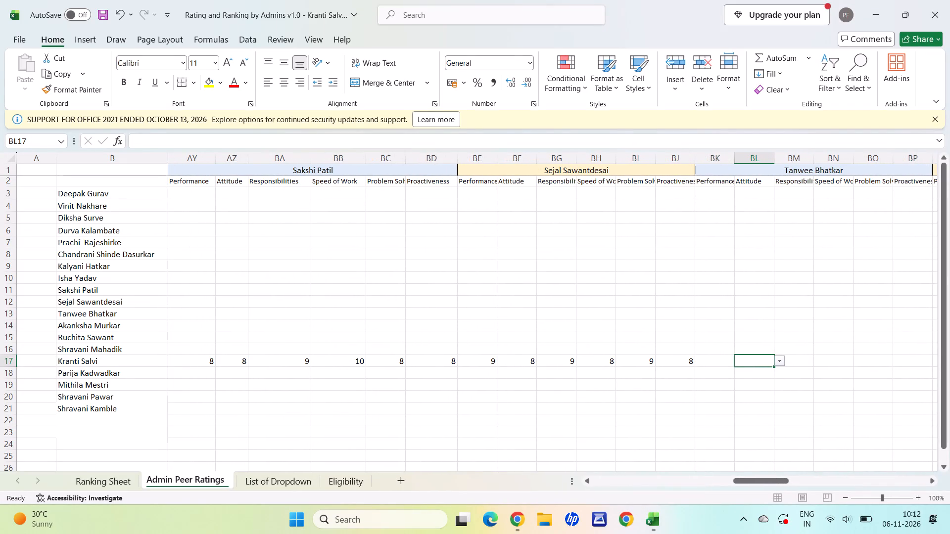
click(715, 361)
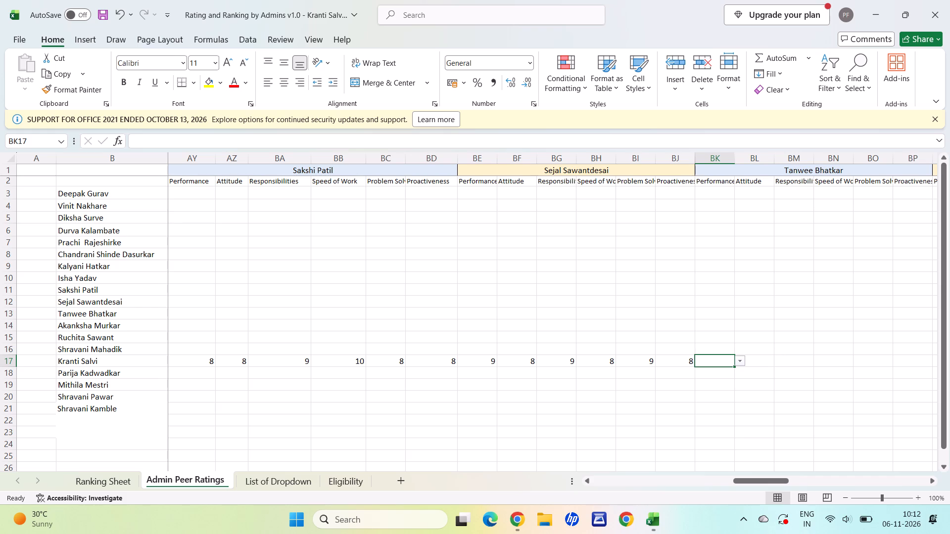
key(8)
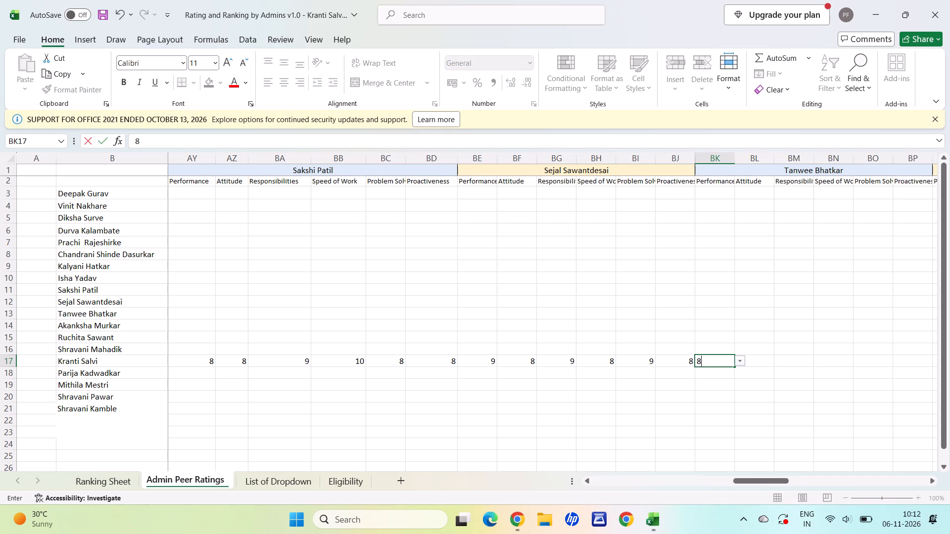
key(BackSpace)
key(9)
key(Right)
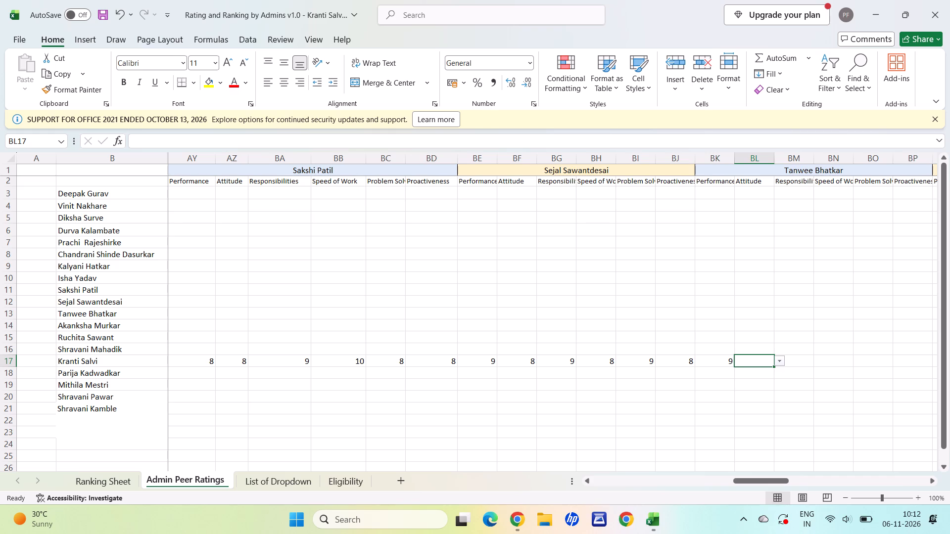
key(7)
key(Right)
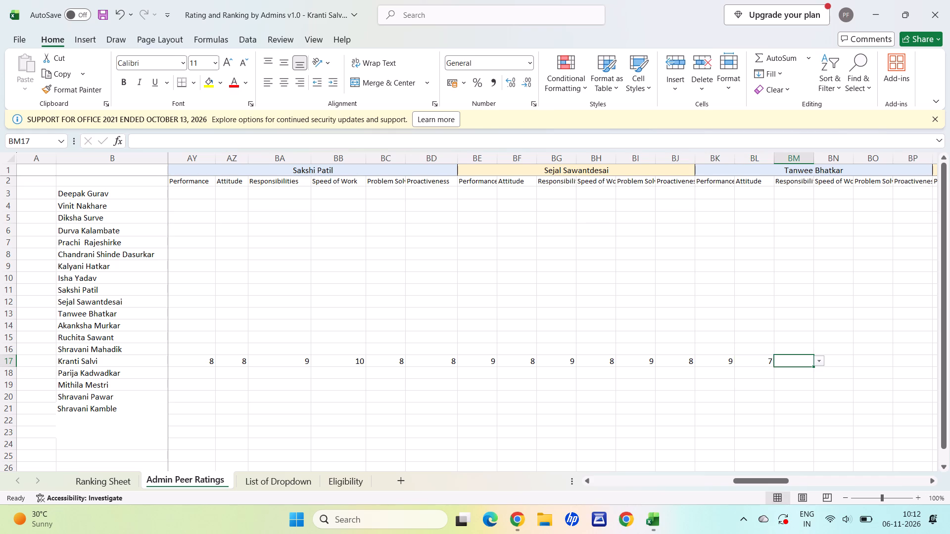
Enter a rating of 9 for the eleventh admin's Responsibilities, Speed of Work, Problem Solving Nature and Proactiveness in row 17.
key(9)
key(Right)
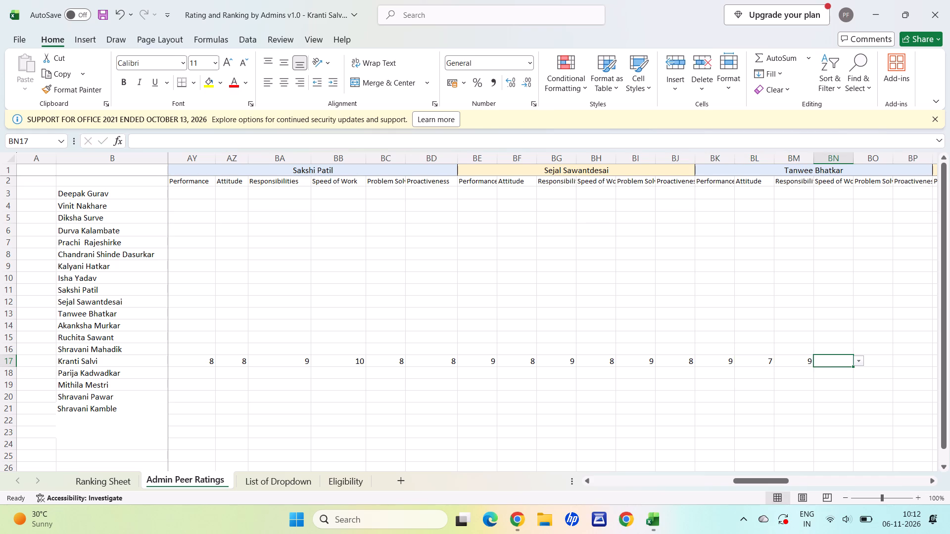
key(9)
key(Right)
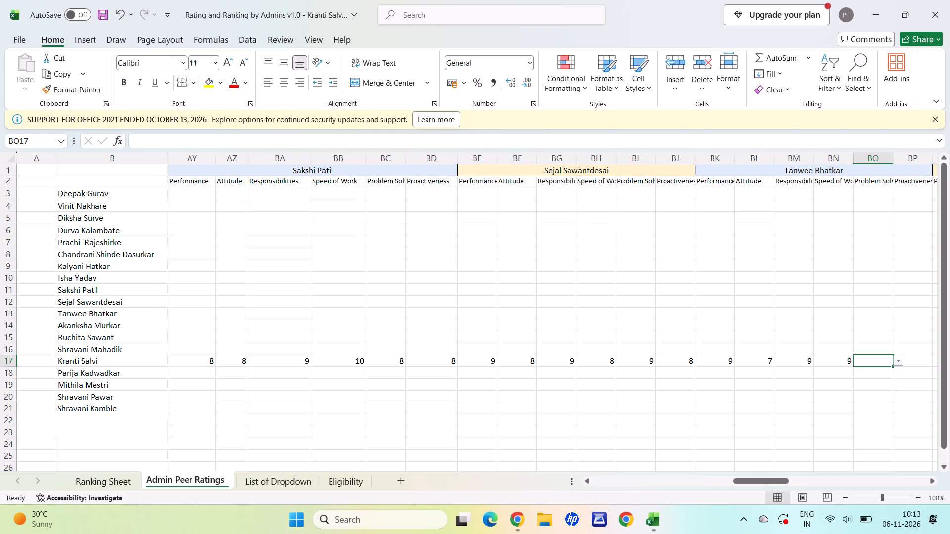
key(9)
key(Right)
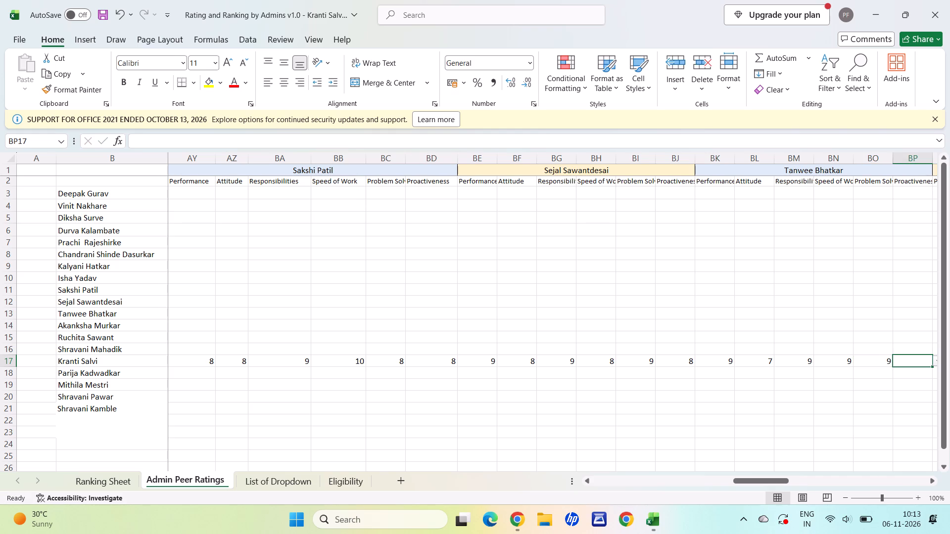
key(9)
key(Right)
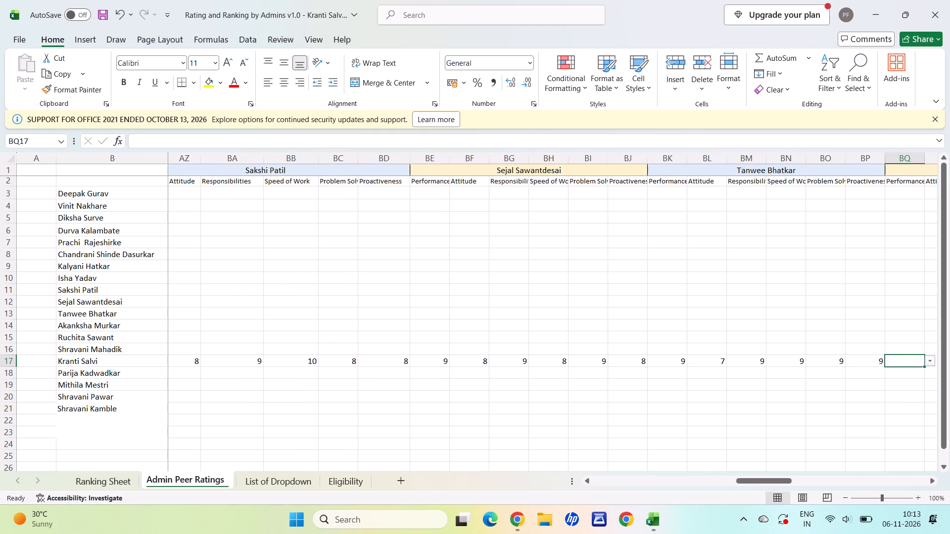
Review the eleventh admin's row 17 ratings from Proactiveness back to Performance, ending at the twelfth admin's Performance cell.
key(Left)
key(Left)
key(Left)
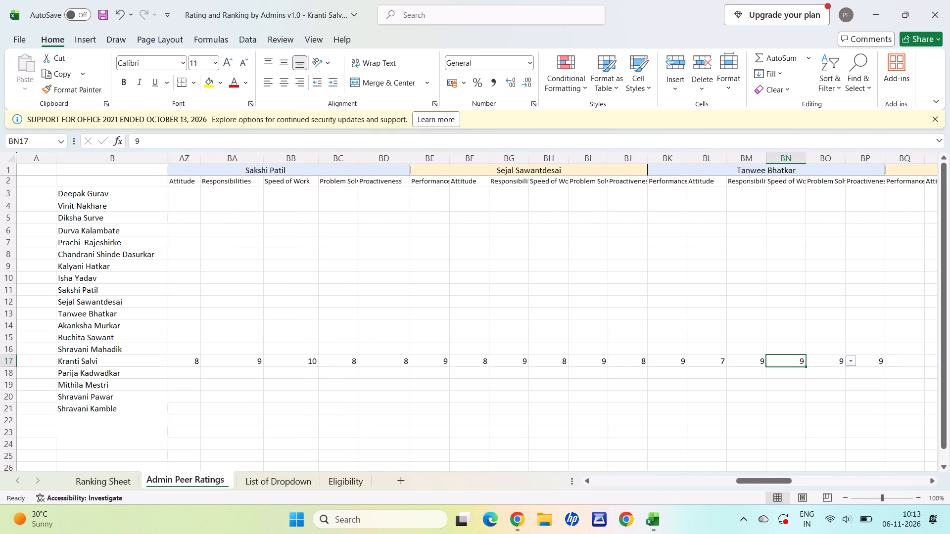
key(Left)
key(Left)
key(Left)
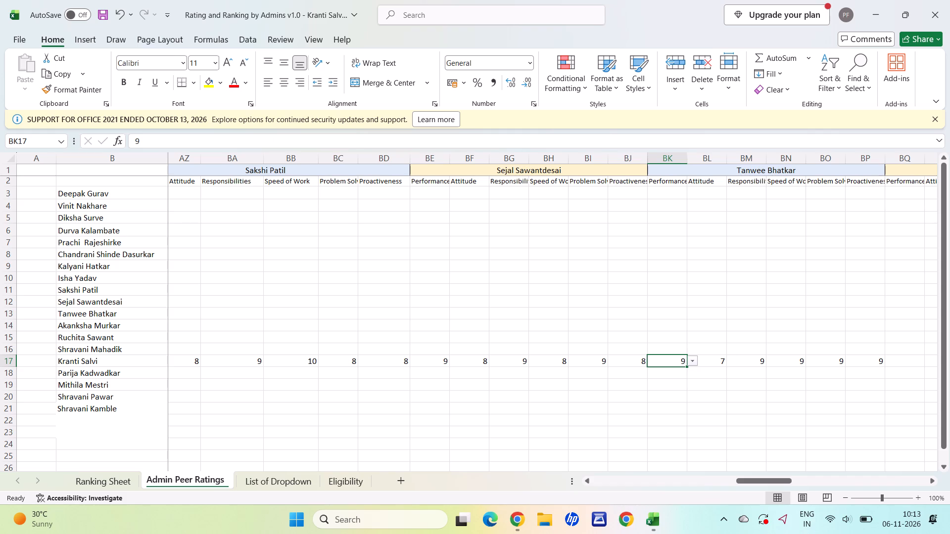
key(Right)
key(Right)
key(Right)
key(Right)
key(Right)
key(Right)
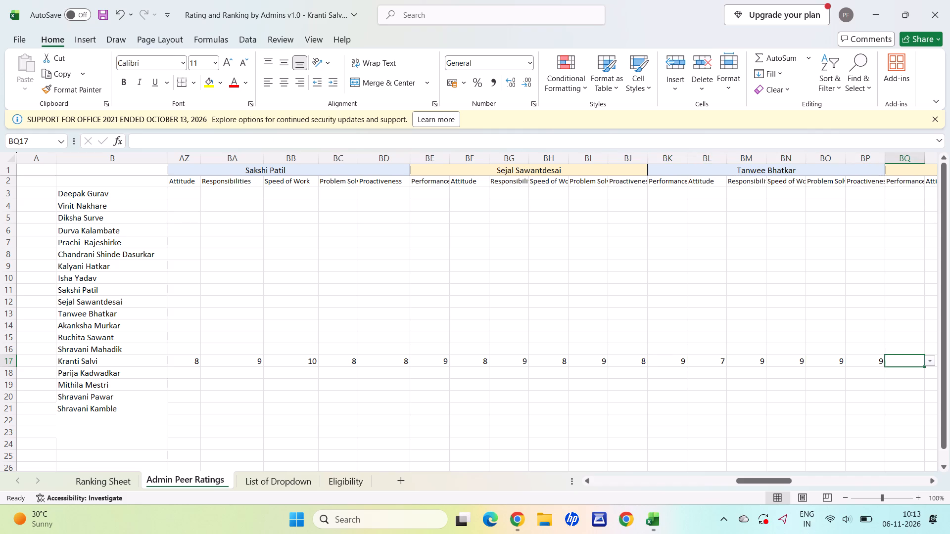
scroll(715, 361, left, 4)
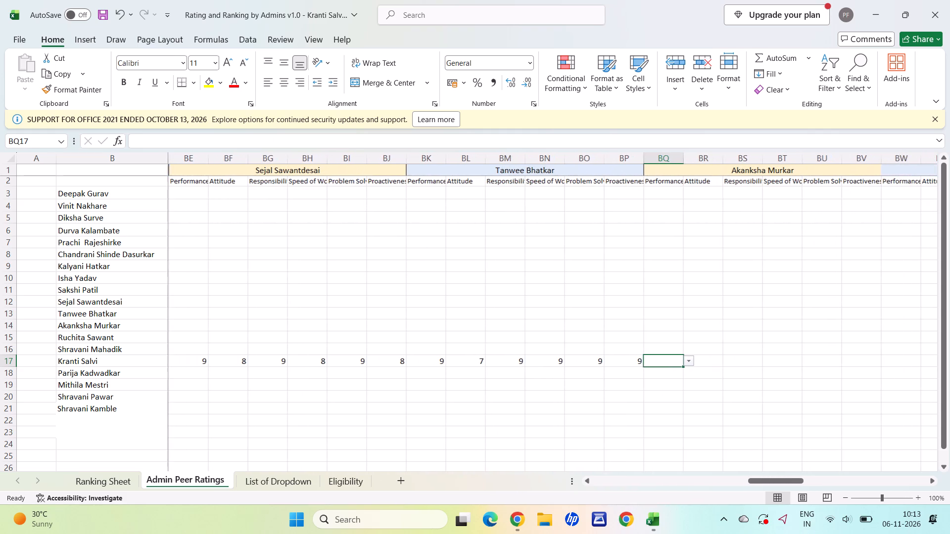
Enter 8 for the twelfth admin's Performance, Attitude, Responsibilities, Speed of Work and Problem Solving Nature in row 17.
key(8)
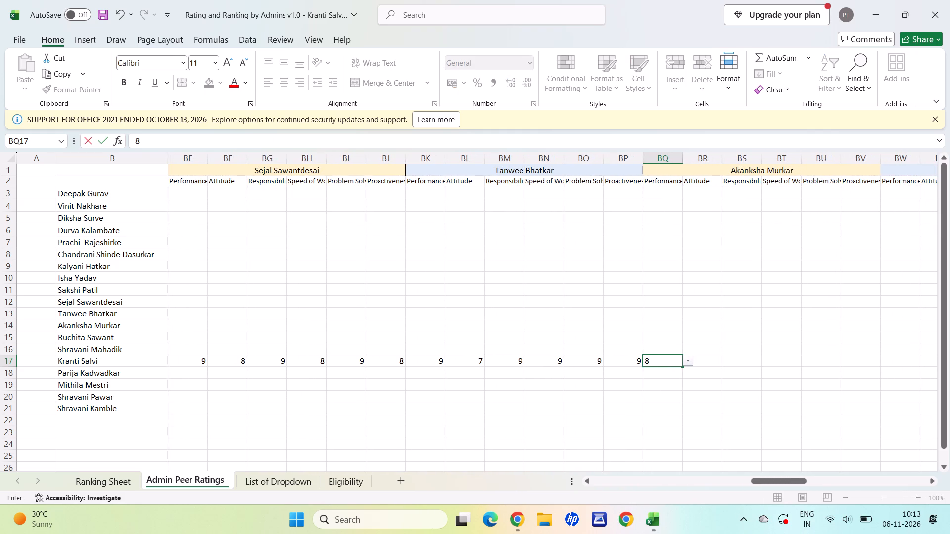
key(Right)
key(8)
key(Right)
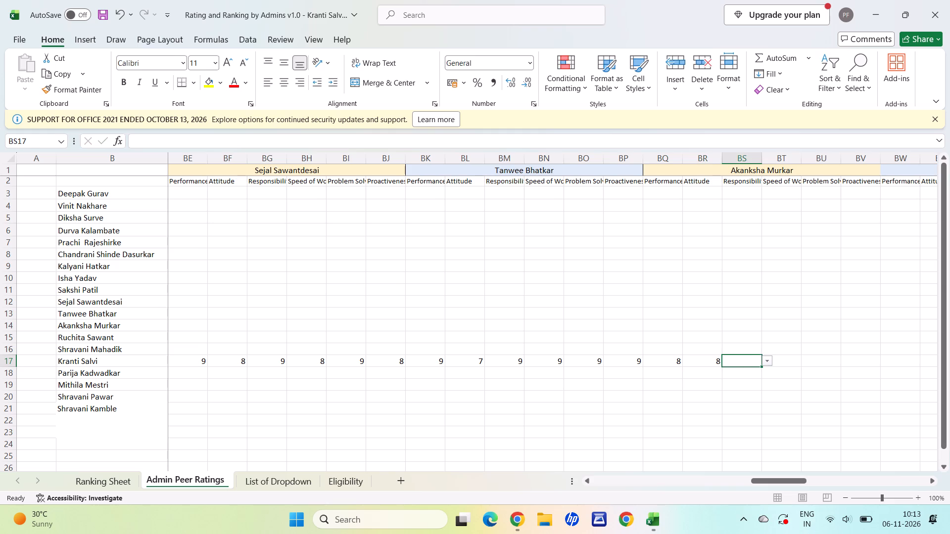
key(8)
key(Right)
key(8)
key(Right)
key(8)
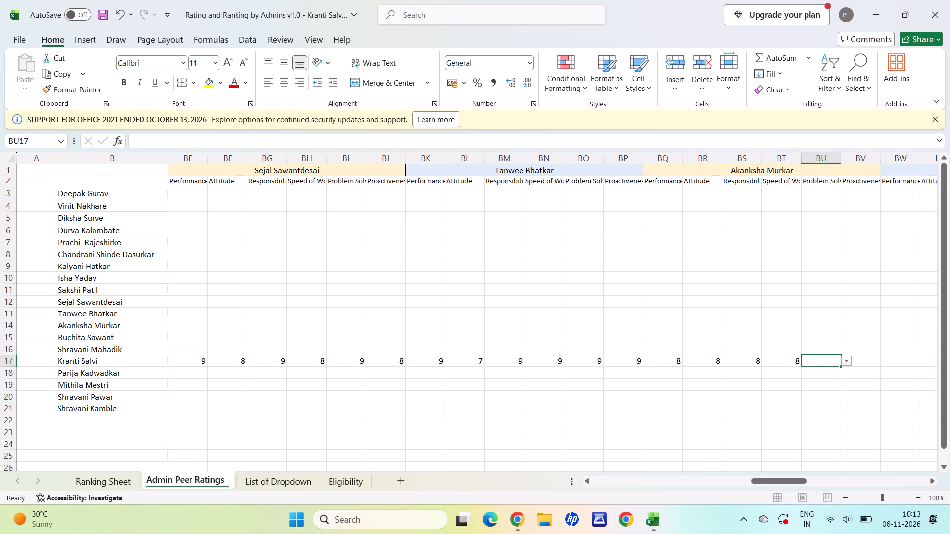
key(Right)
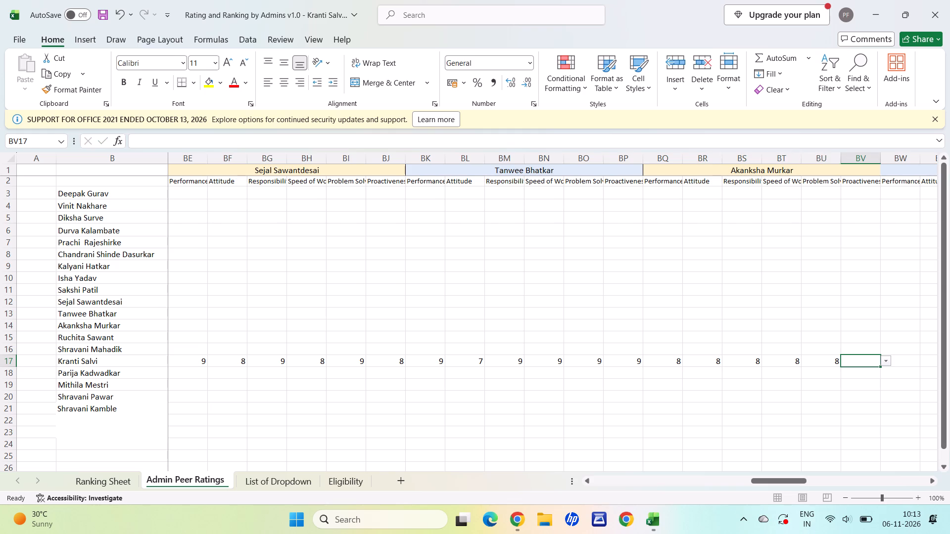
Change the twelfth admin's Responsibilities rating in row 17 to 9.
key(Left)
key(Left)
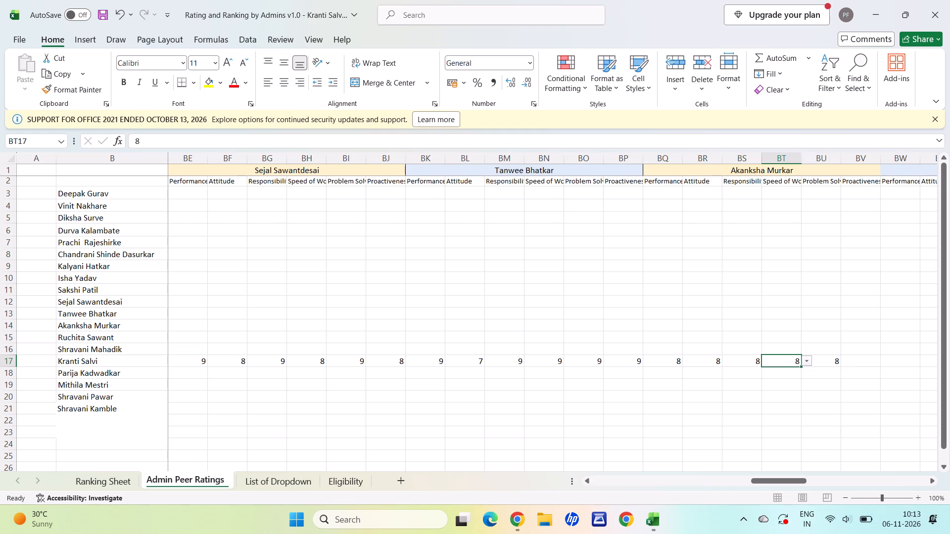
key(Left)
key(BackSpace)
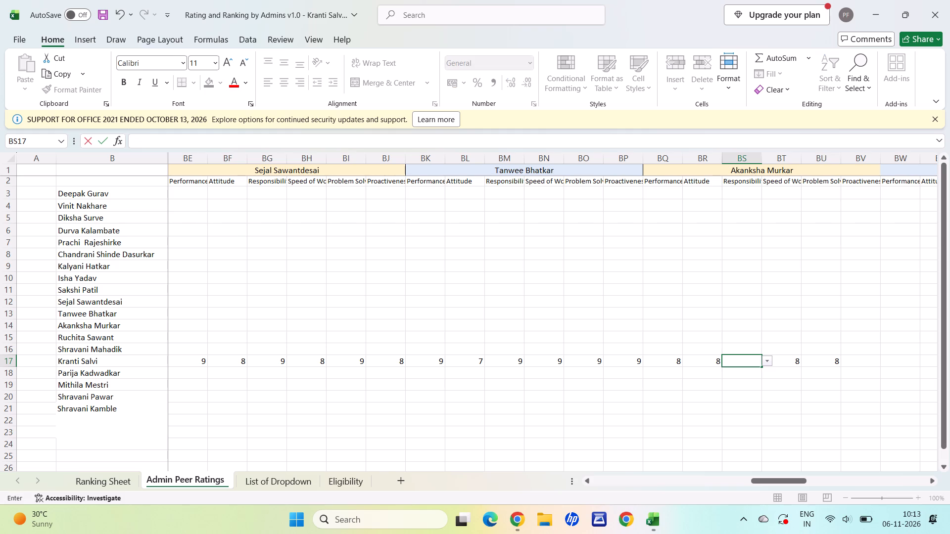
key(9)
key(Right)
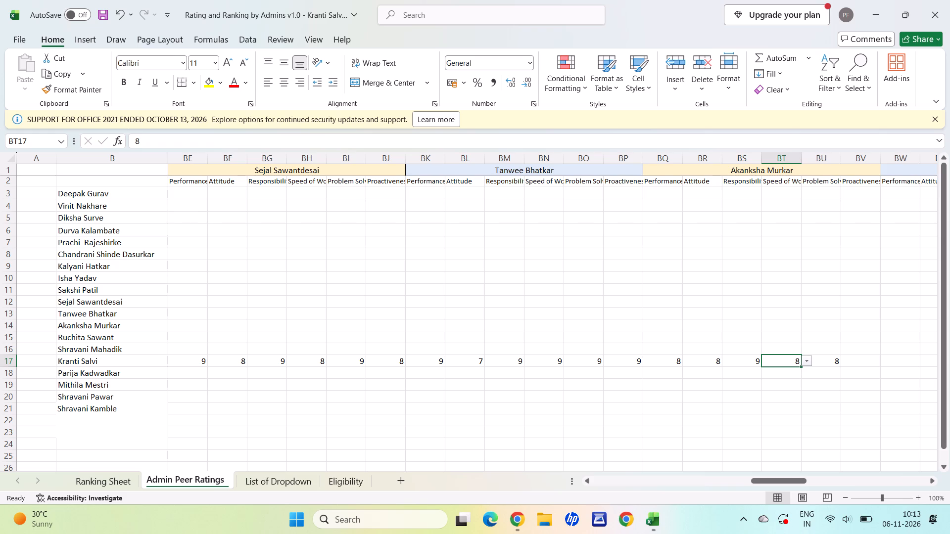
Enter 8 for the twelfth admin's Proactiveness in row 17.
key(Right)
key(Right)
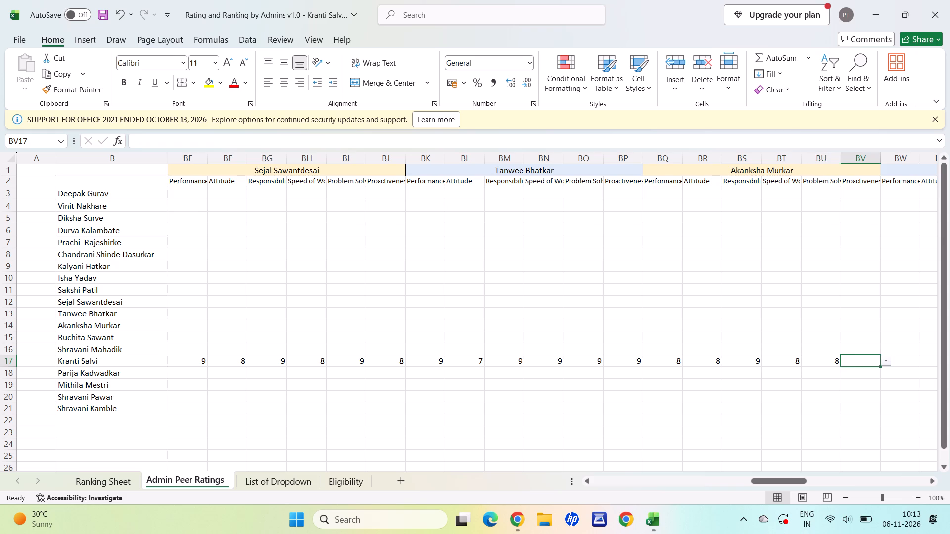
key(8)
key(Right)
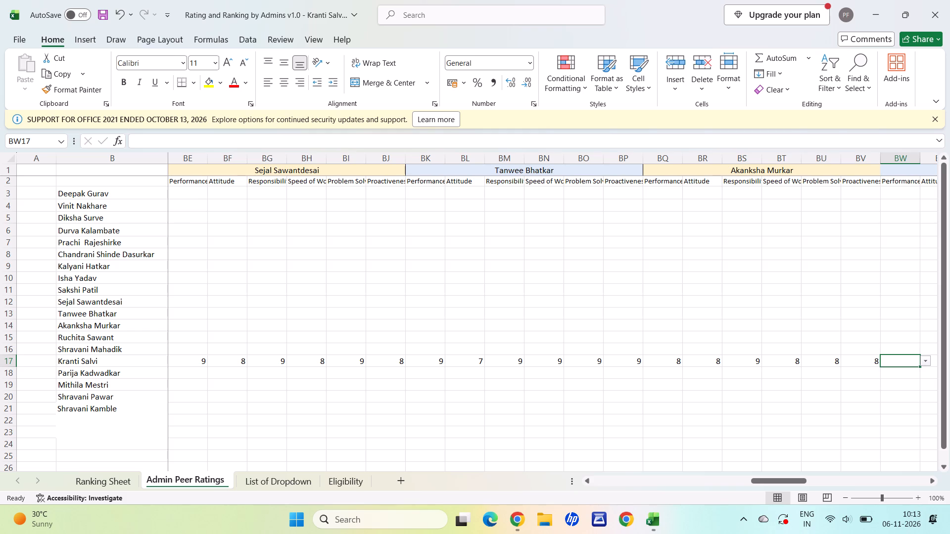
Review the twelfth admin's row 17 ratings from Proactiveness back to Attitude, ending at the thirteenth admin's Performance cell.
key(Left)
key(Left)
key(Left)
key(Left)
key(Left)
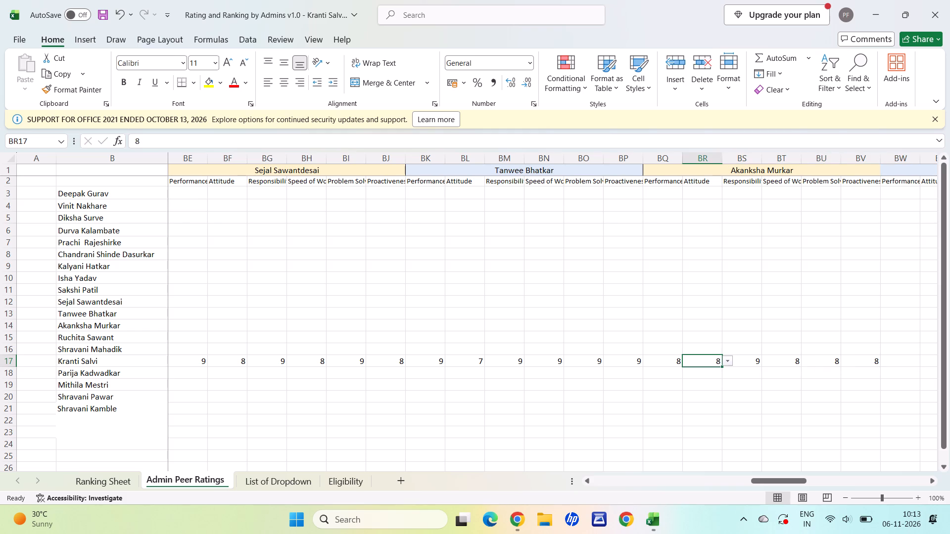
key(Right)
key(Right)
key(Right)
key(Right)
key(Right)
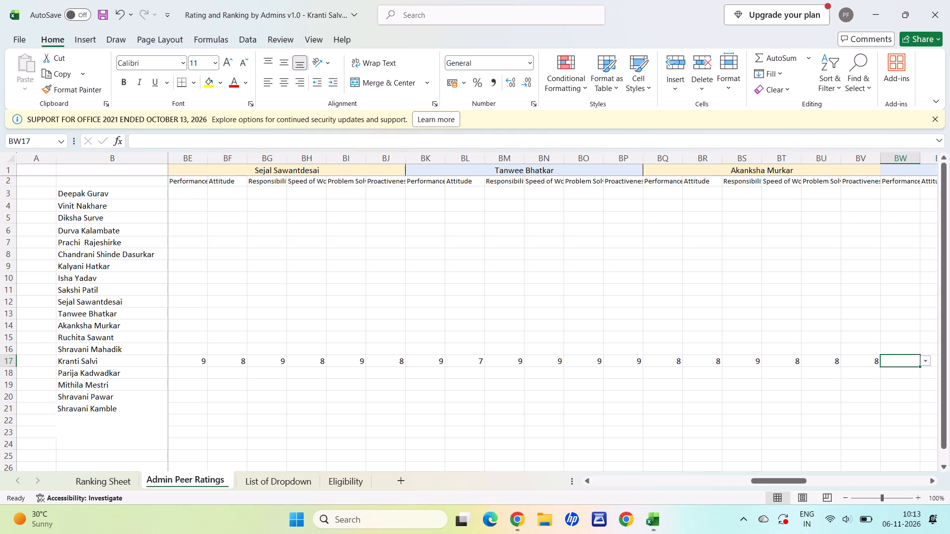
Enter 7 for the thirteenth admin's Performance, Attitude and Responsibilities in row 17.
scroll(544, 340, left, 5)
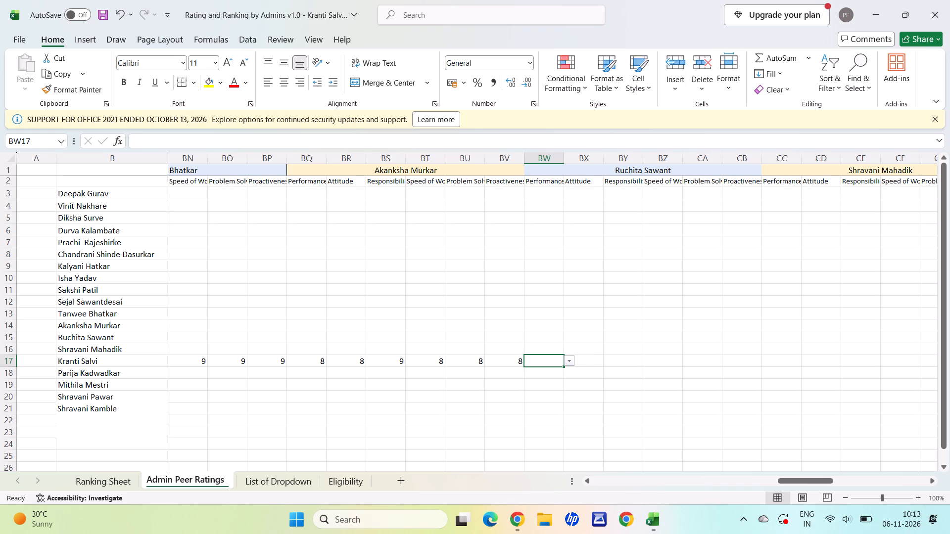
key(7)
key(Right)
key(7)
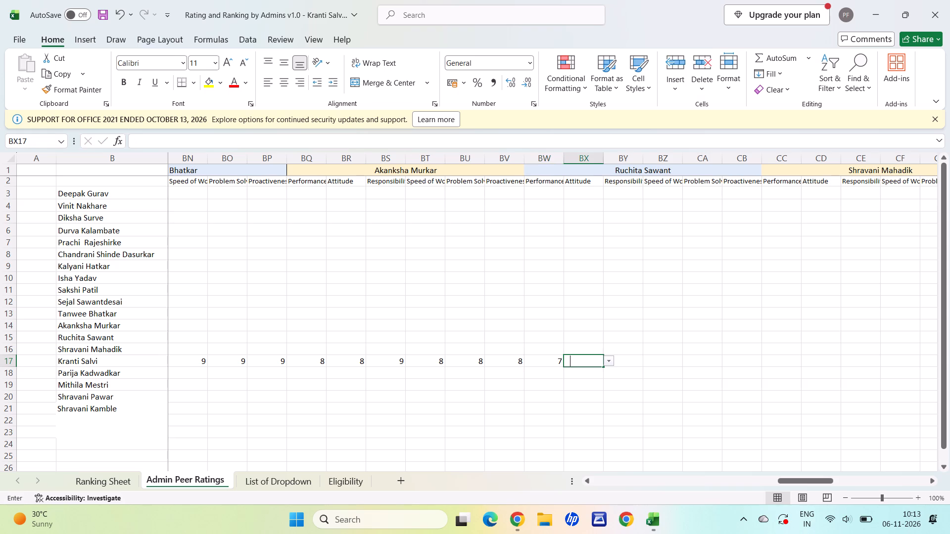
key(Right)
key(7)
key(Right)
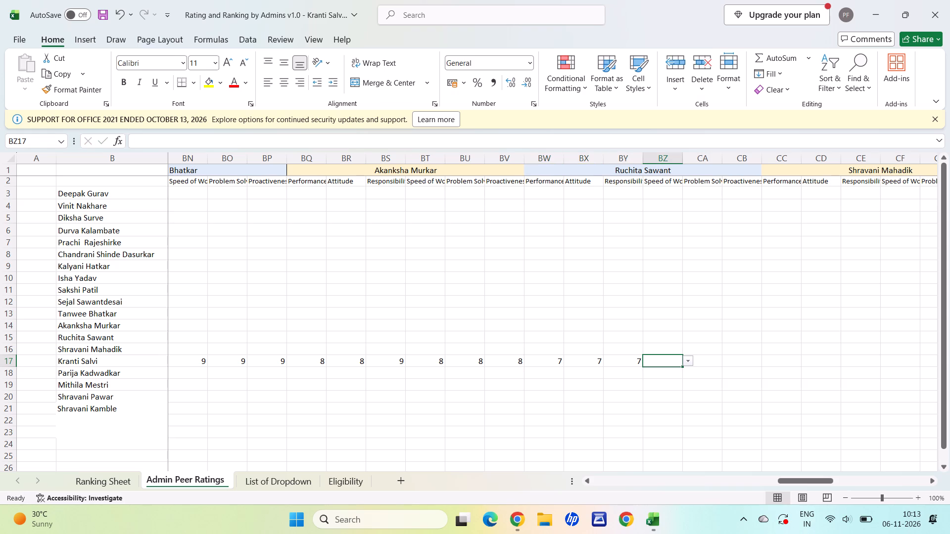
Change the thirteenth admin's Responsibilities, Attitude and Performance ratings in row 17 to 6.
key(Left)
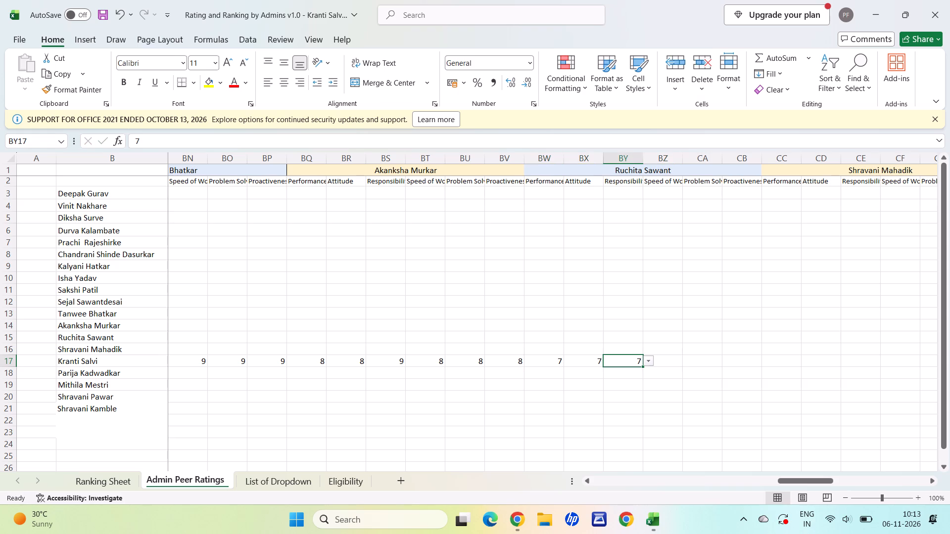
key(BackSpace)
key(9)
key(BackSpace)
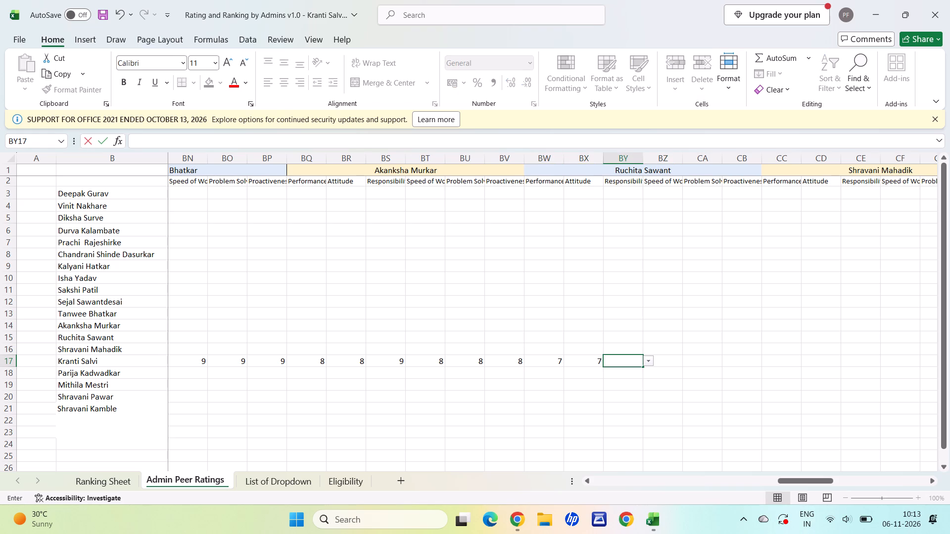
key(6)
key(Left)
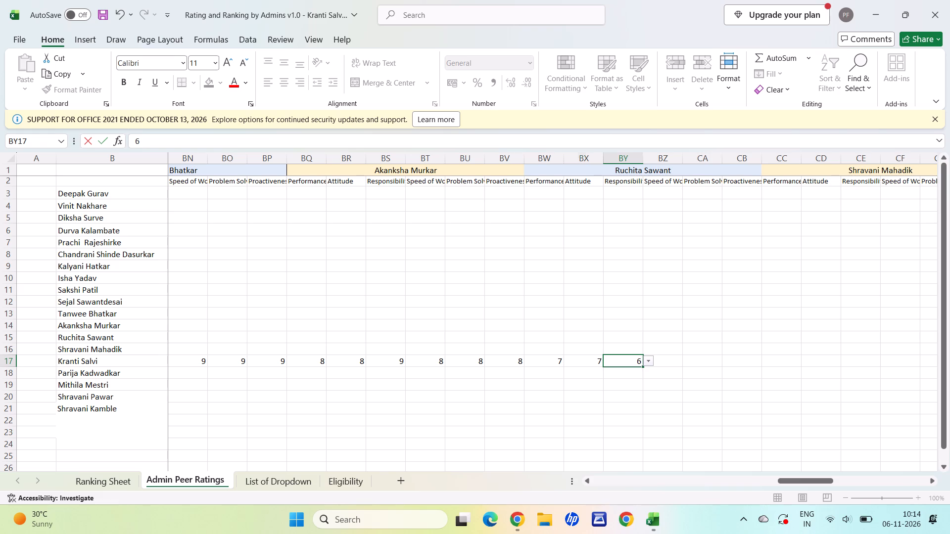
key(BackSpace)
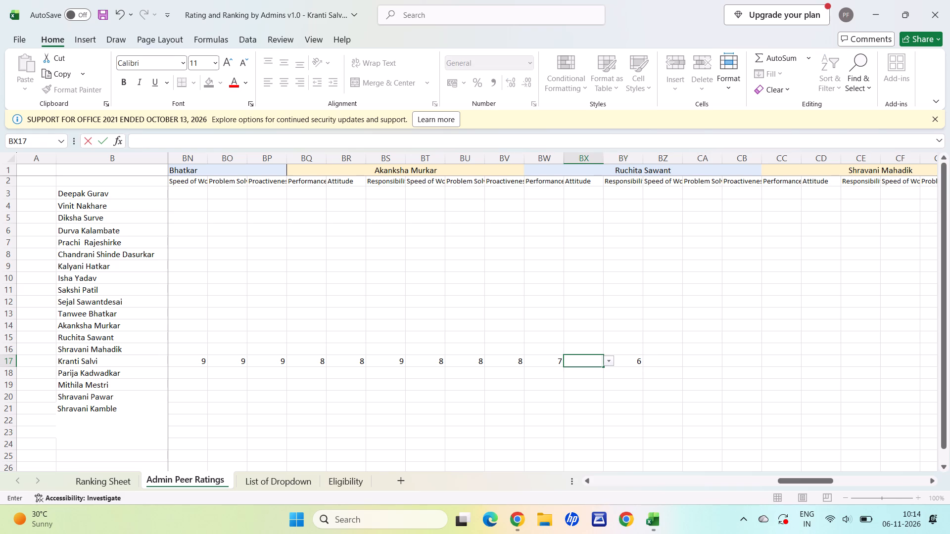
key(6)
key(Left)
key(BackSpace)
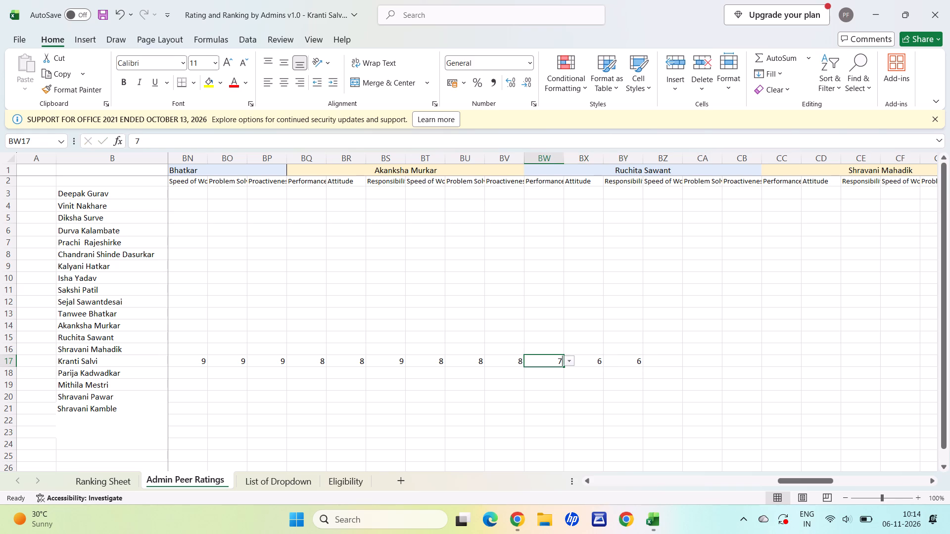
key(6)
key(Right)
Complete the thirteenth admin's row 17 ratings with Speed of Work 6, Problem Solving Nature 6 and Proactiveness 8.
key(Right)
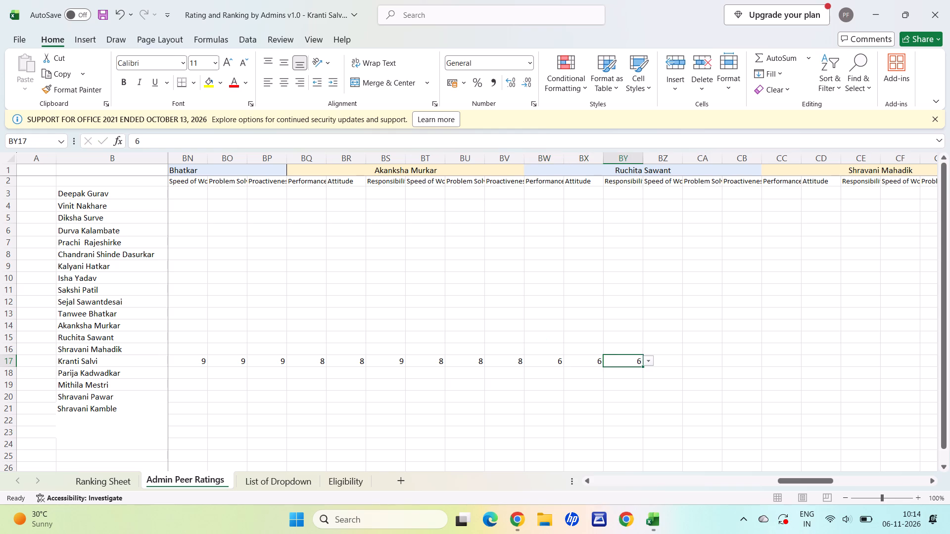
key(Right)
key(6)
key(Right)
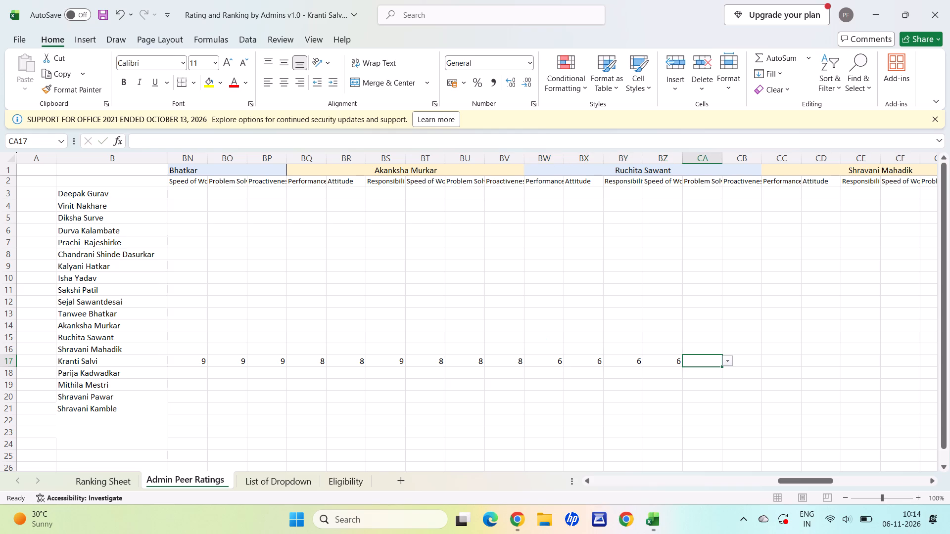
key(6)
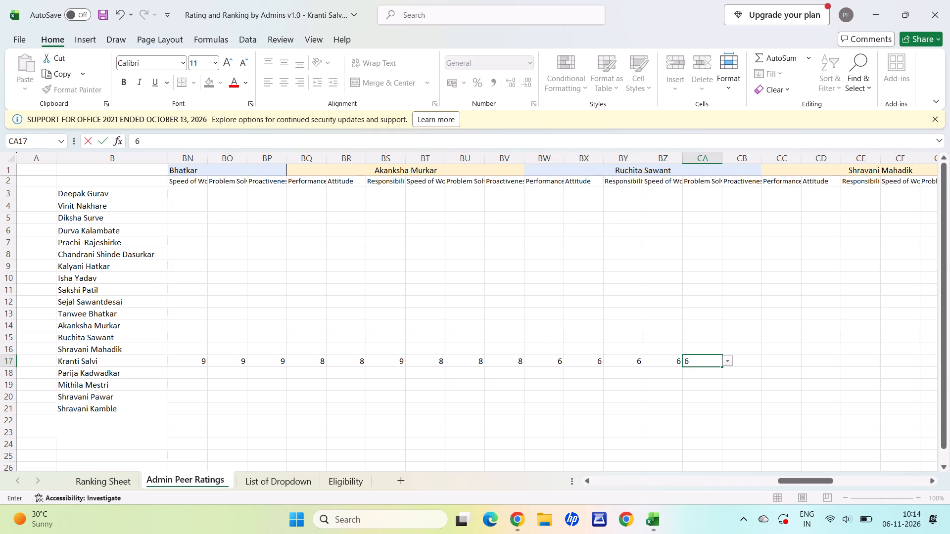
key(Right)
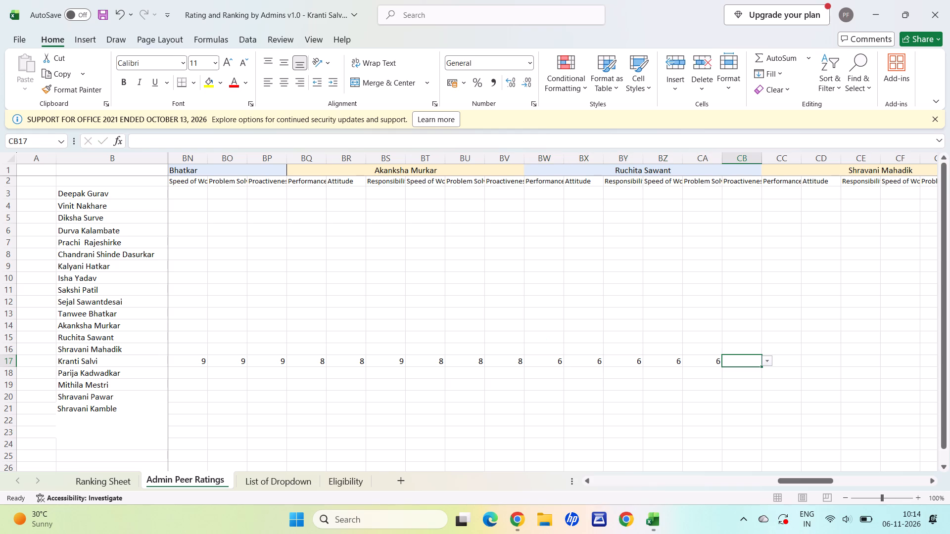
key(8)
key(Right)
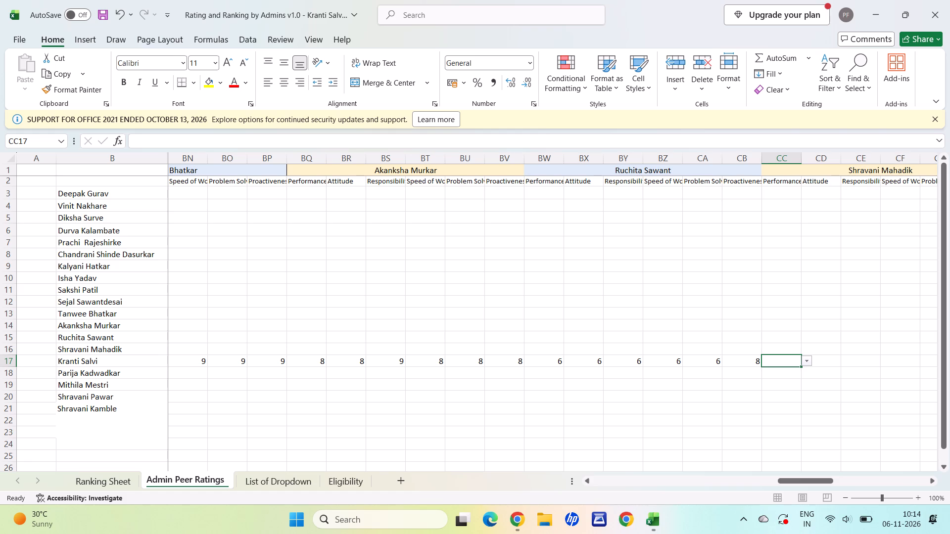
Enter the fourteenth admin's row 17 ratings: Performance 8, Attitude 8, Responsibilities 9, Speed of Work 9, Problem Solving Nature 9 and Proactiveness 8.
key(8)
key(Right)
key(8)
key(Right)
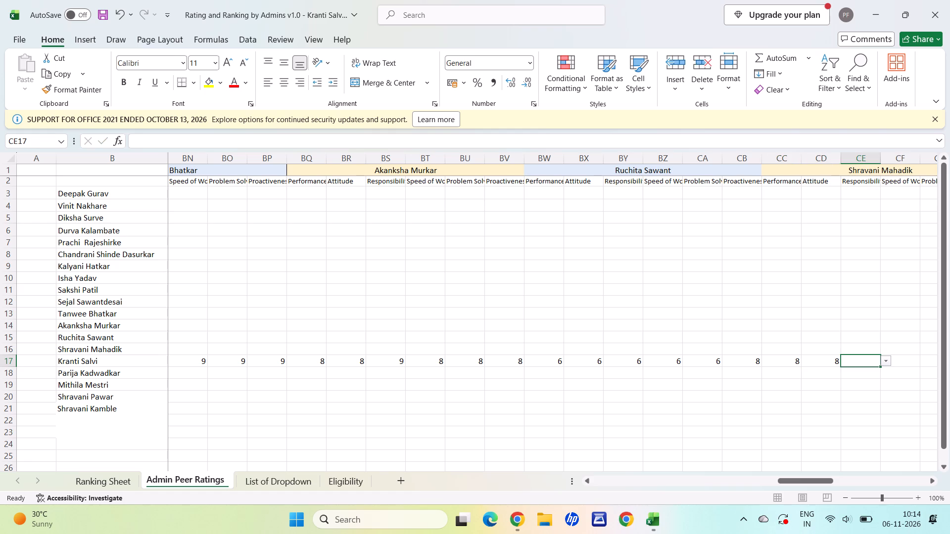
key(9)
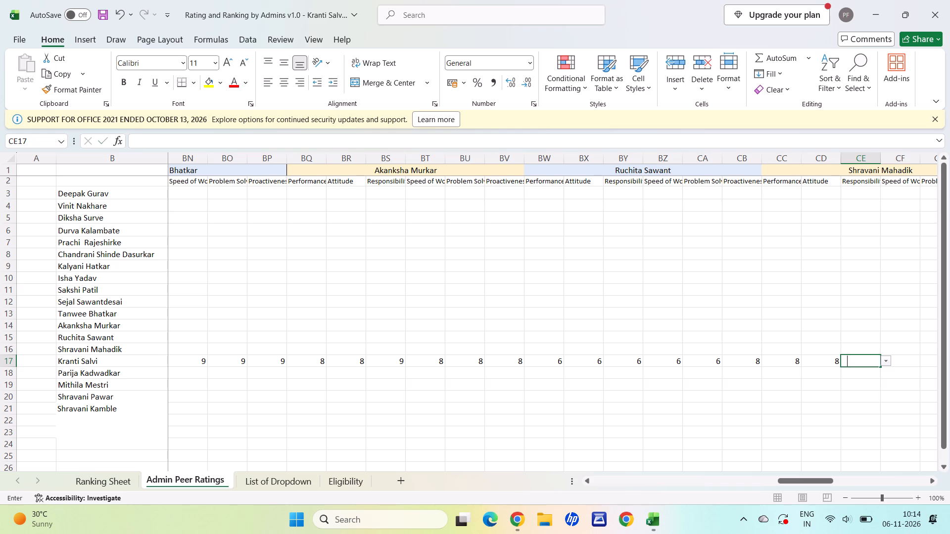
key(Right)
scroll(544, 340, left, 1)
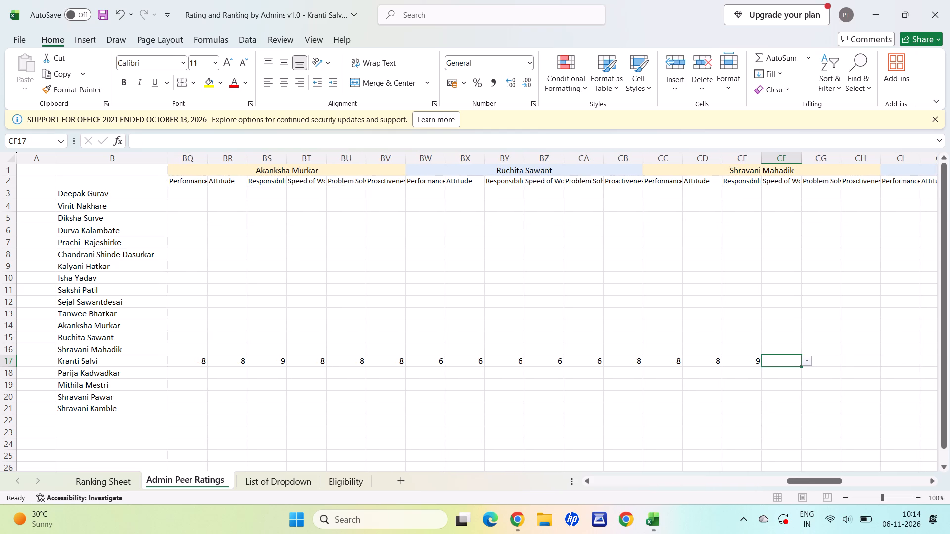
key(9)
key(Right)
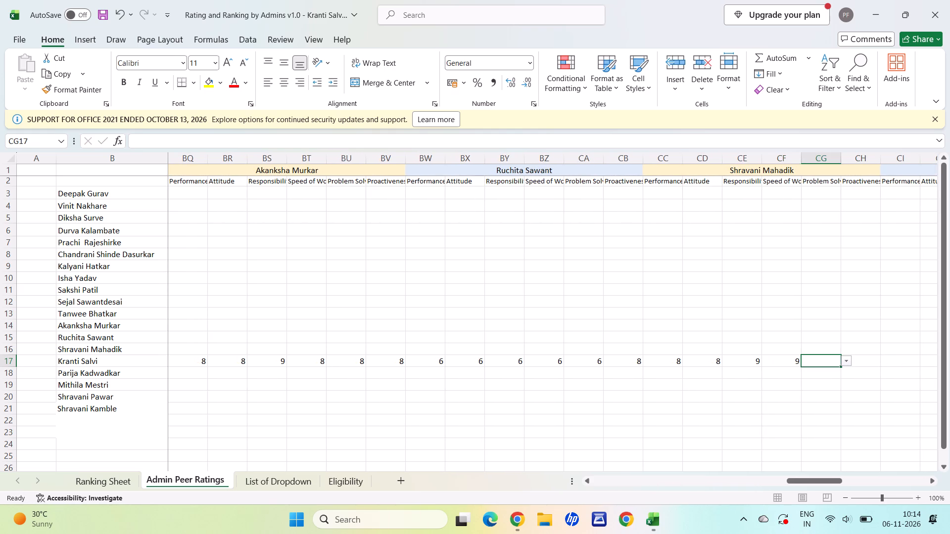
key(9)
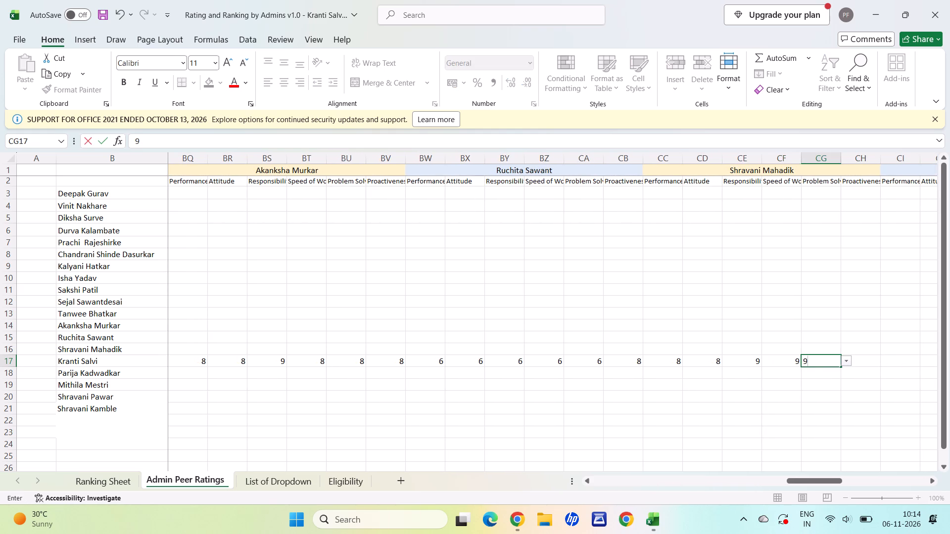
key(Right)
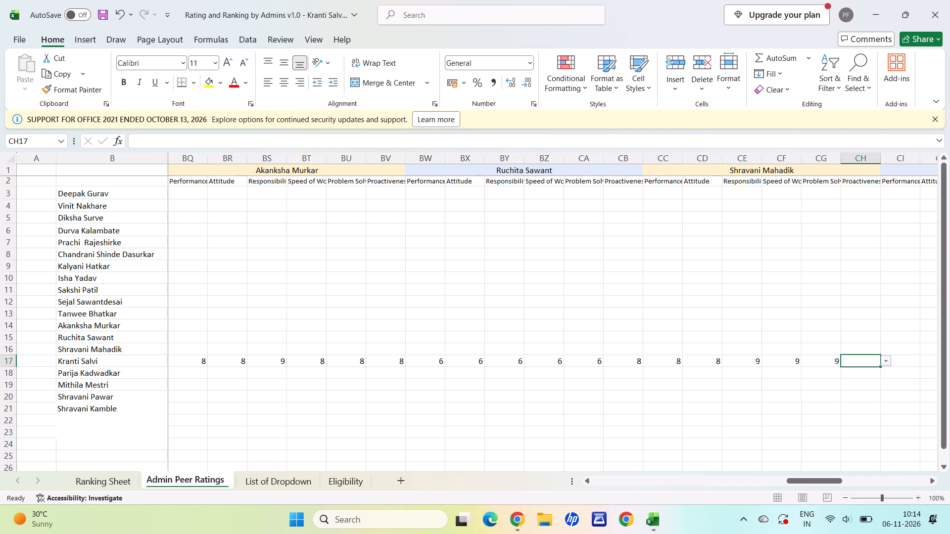
key(8)
key(Right)
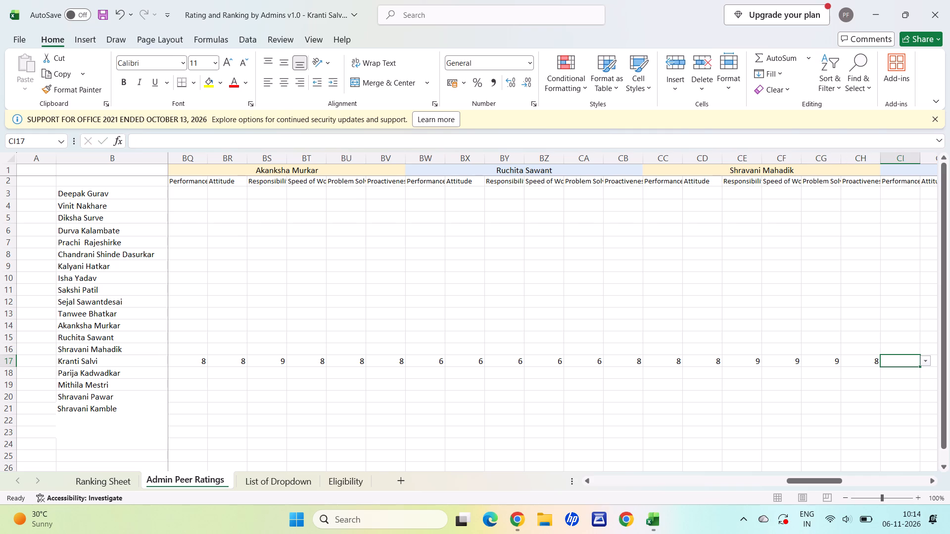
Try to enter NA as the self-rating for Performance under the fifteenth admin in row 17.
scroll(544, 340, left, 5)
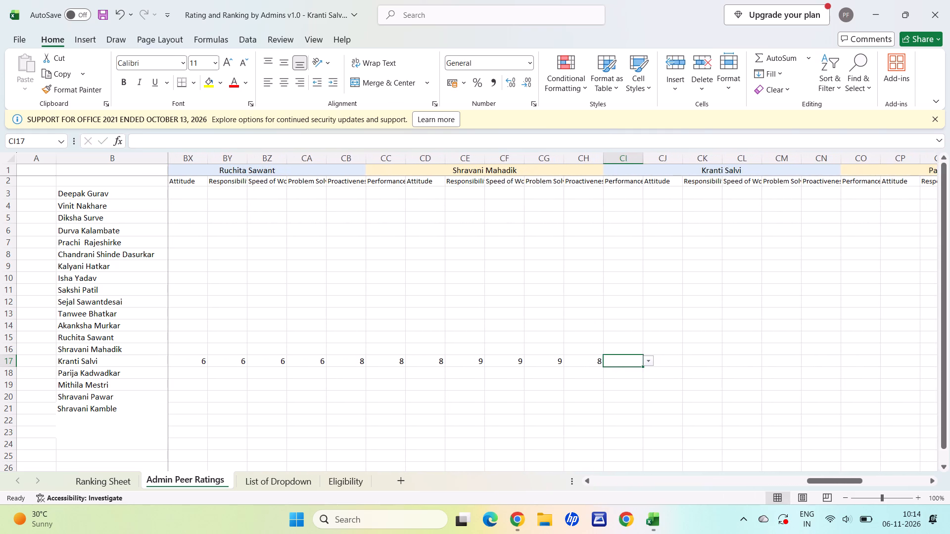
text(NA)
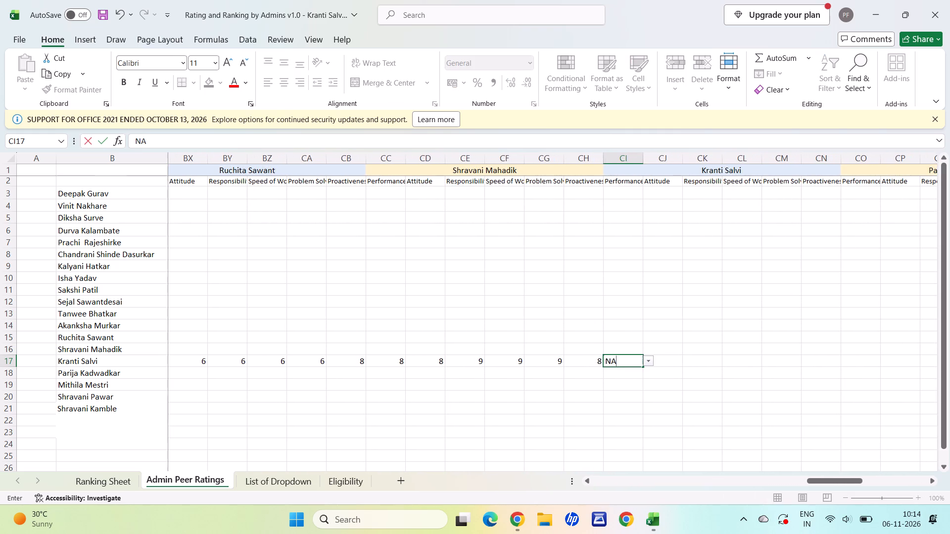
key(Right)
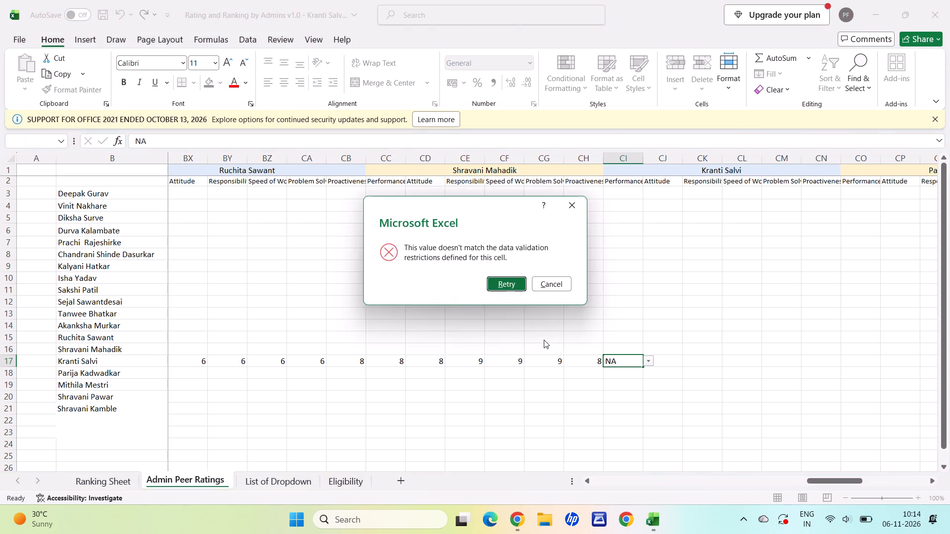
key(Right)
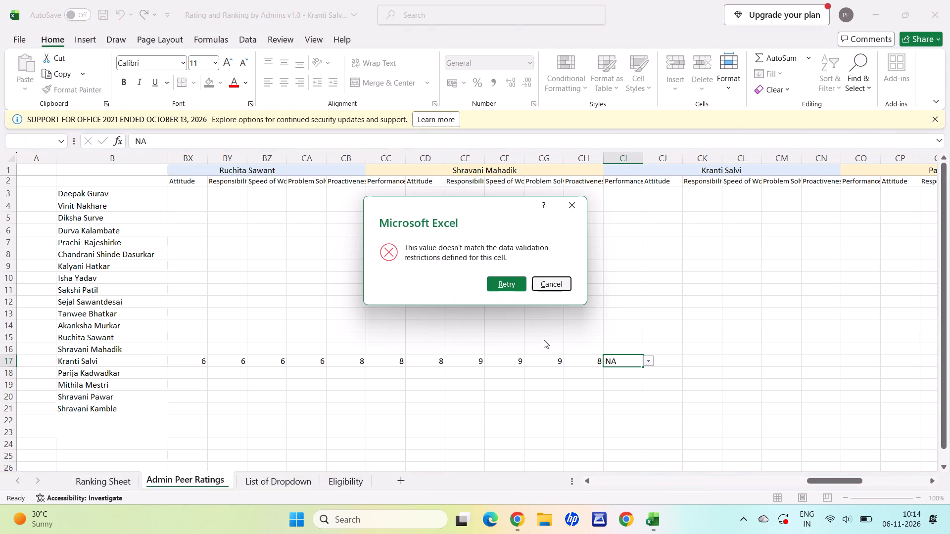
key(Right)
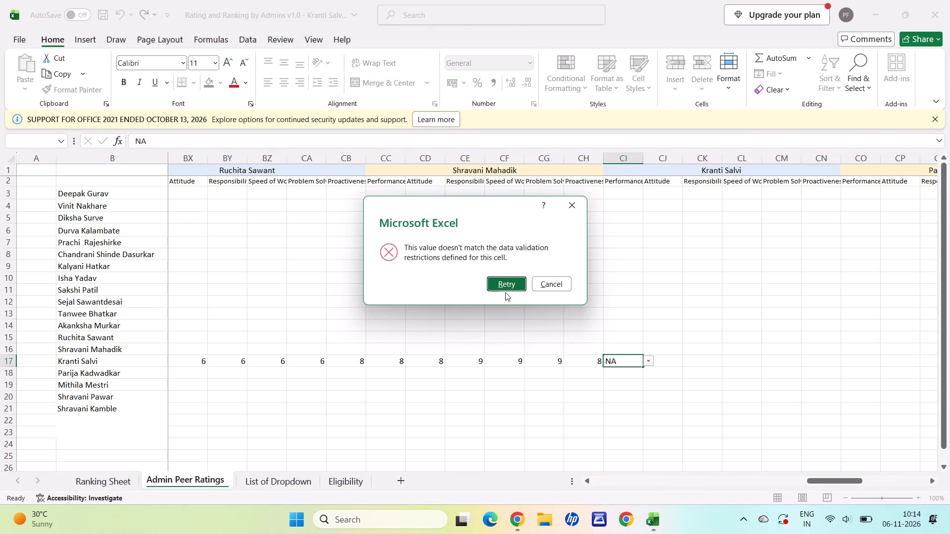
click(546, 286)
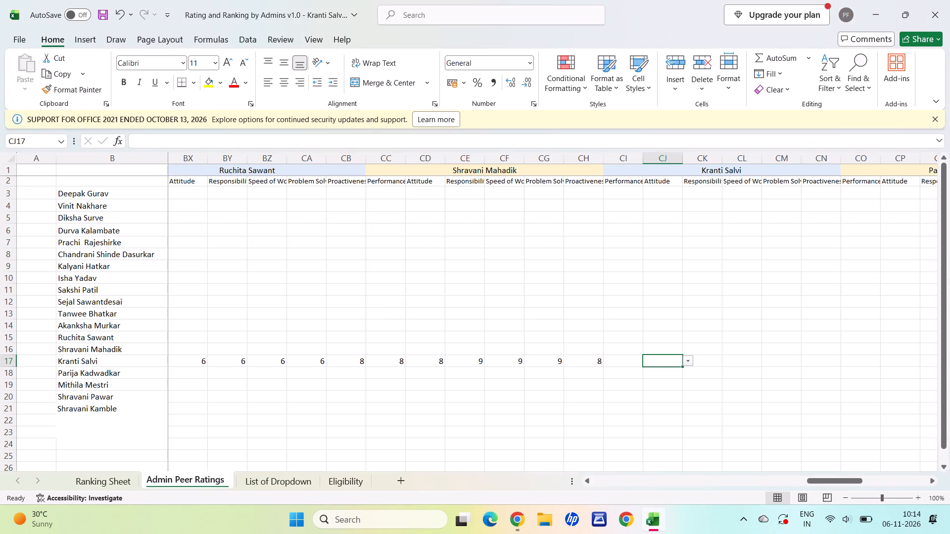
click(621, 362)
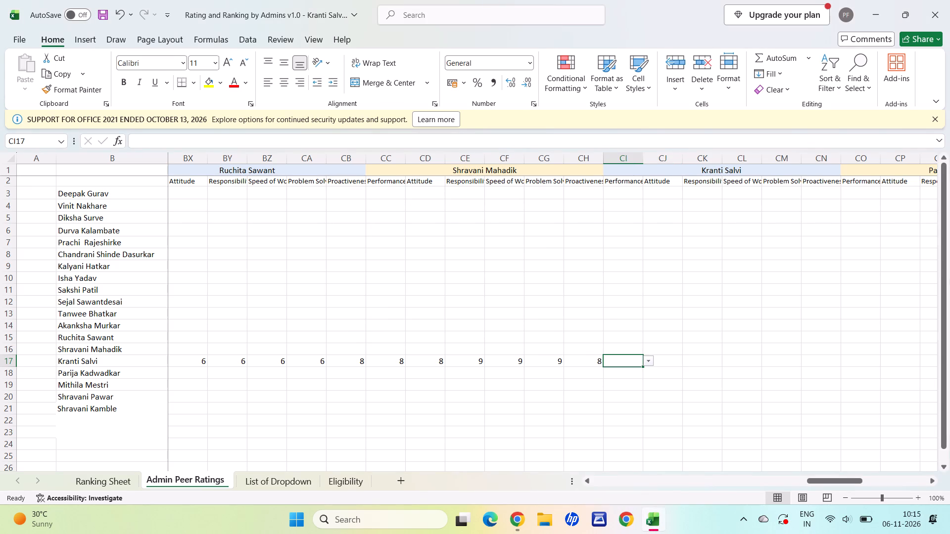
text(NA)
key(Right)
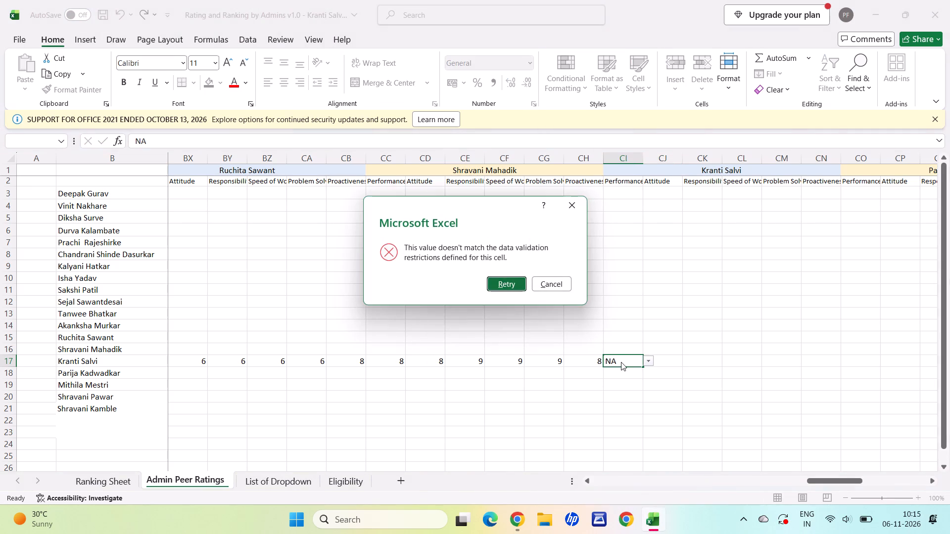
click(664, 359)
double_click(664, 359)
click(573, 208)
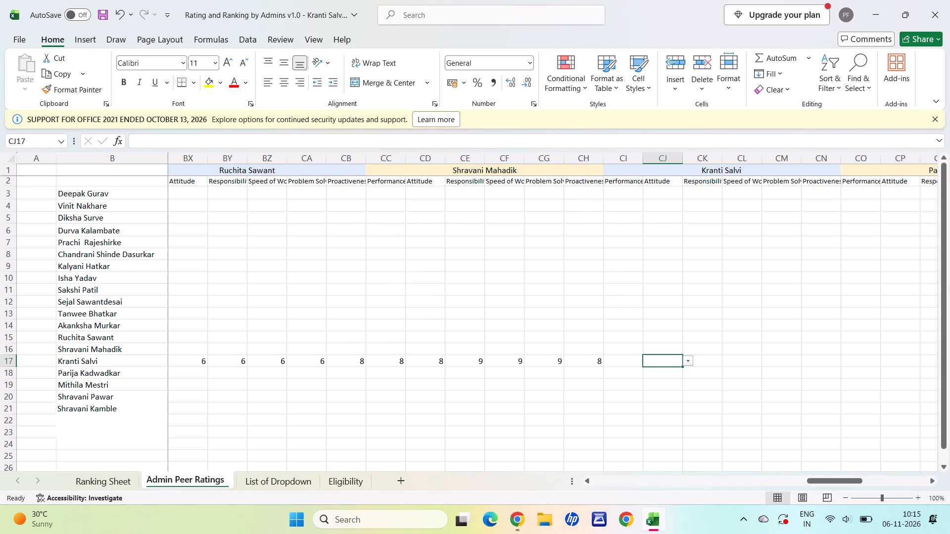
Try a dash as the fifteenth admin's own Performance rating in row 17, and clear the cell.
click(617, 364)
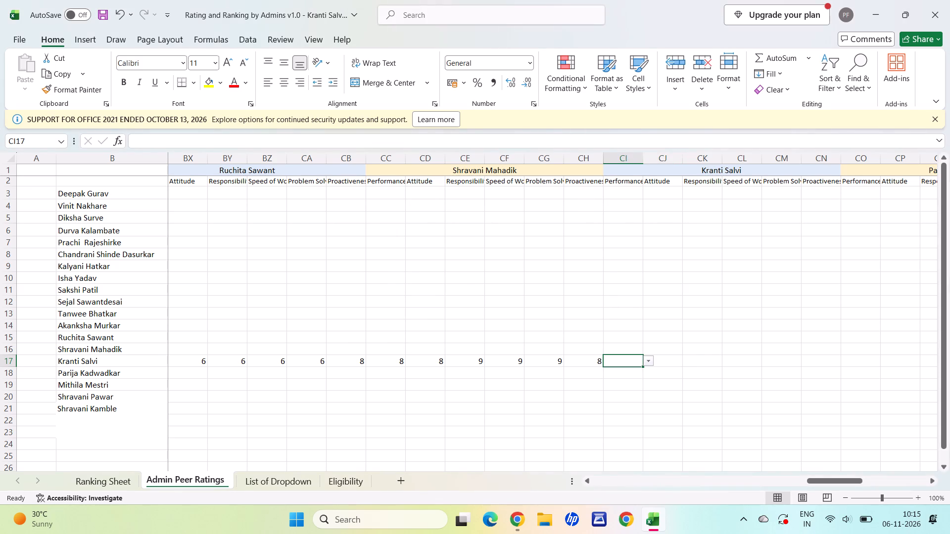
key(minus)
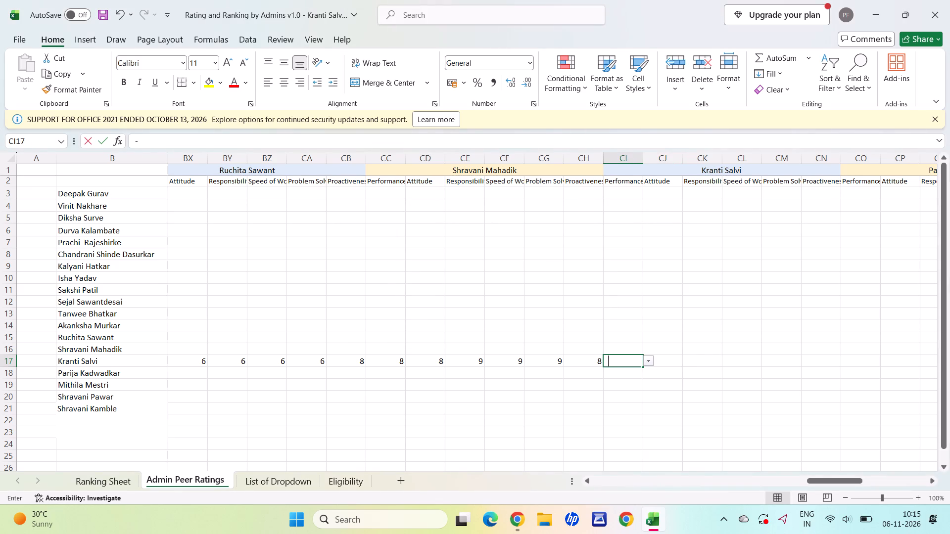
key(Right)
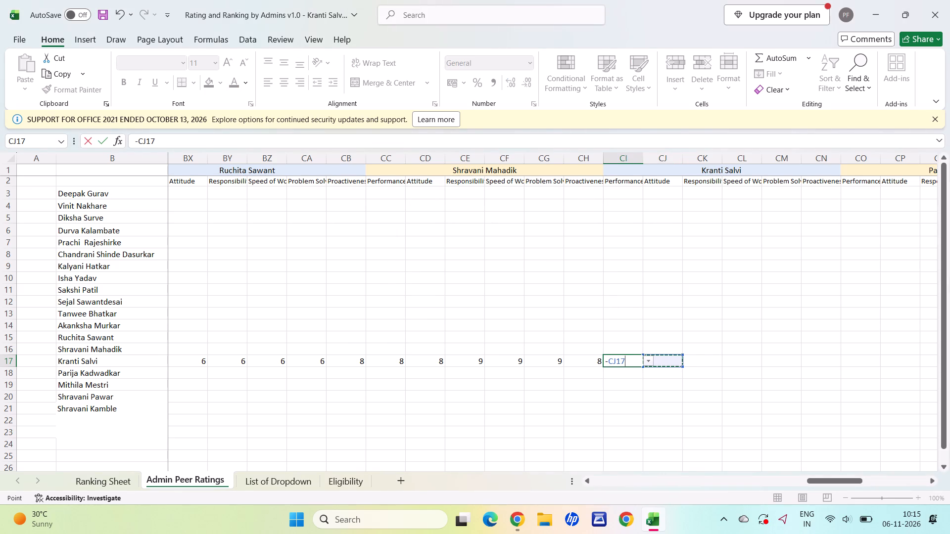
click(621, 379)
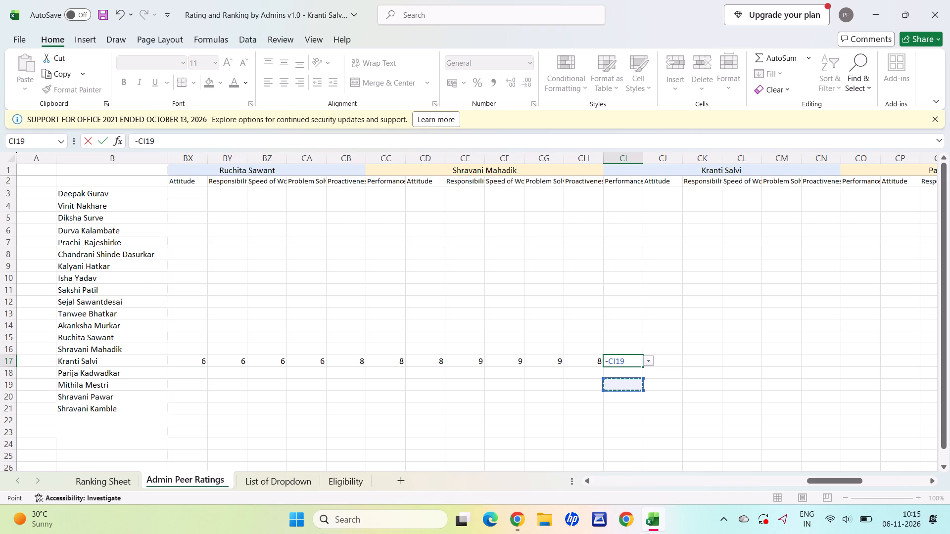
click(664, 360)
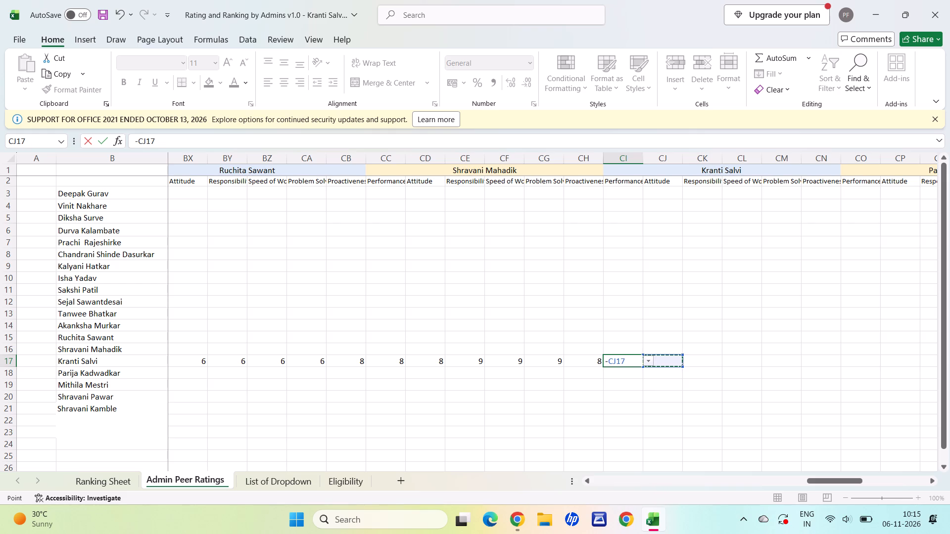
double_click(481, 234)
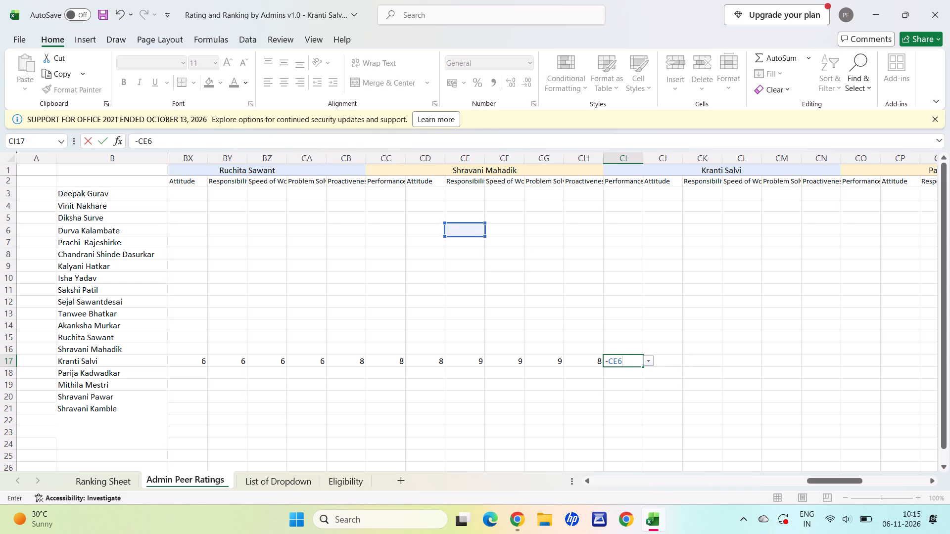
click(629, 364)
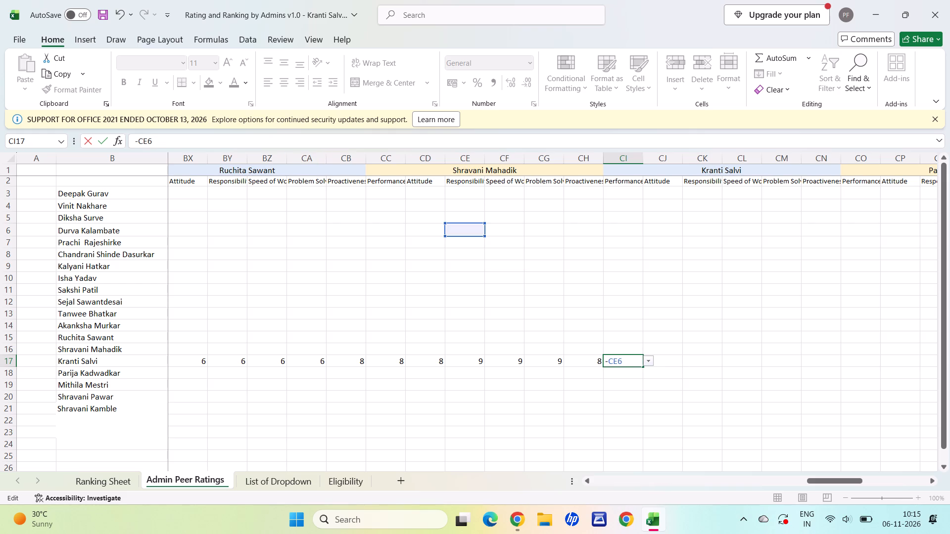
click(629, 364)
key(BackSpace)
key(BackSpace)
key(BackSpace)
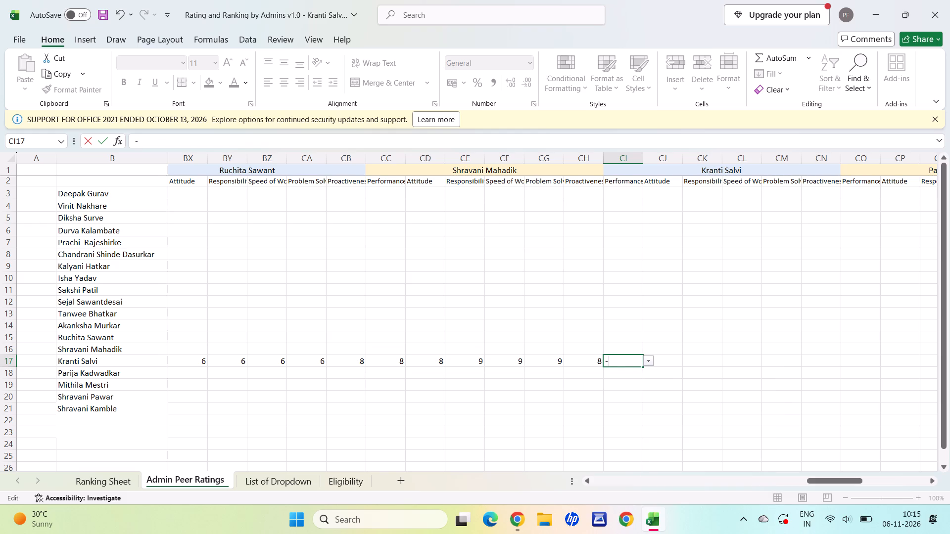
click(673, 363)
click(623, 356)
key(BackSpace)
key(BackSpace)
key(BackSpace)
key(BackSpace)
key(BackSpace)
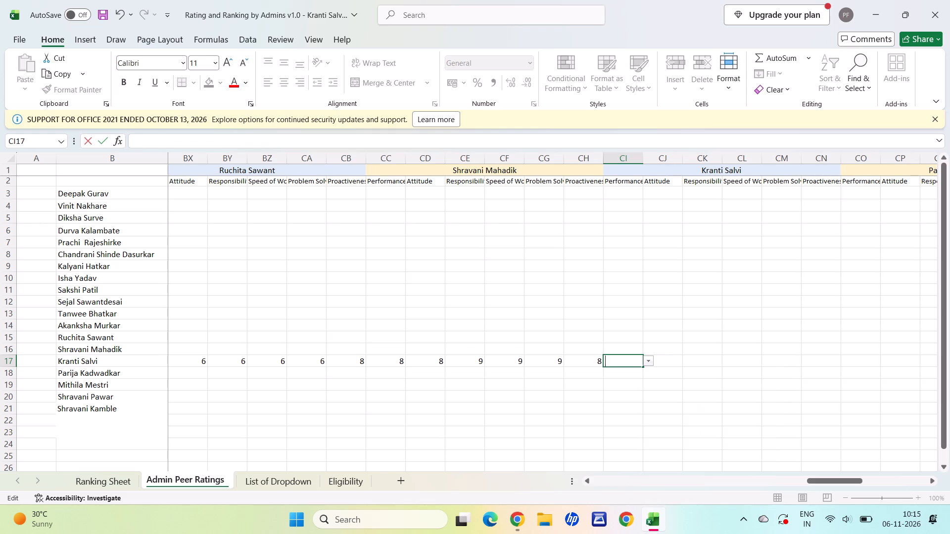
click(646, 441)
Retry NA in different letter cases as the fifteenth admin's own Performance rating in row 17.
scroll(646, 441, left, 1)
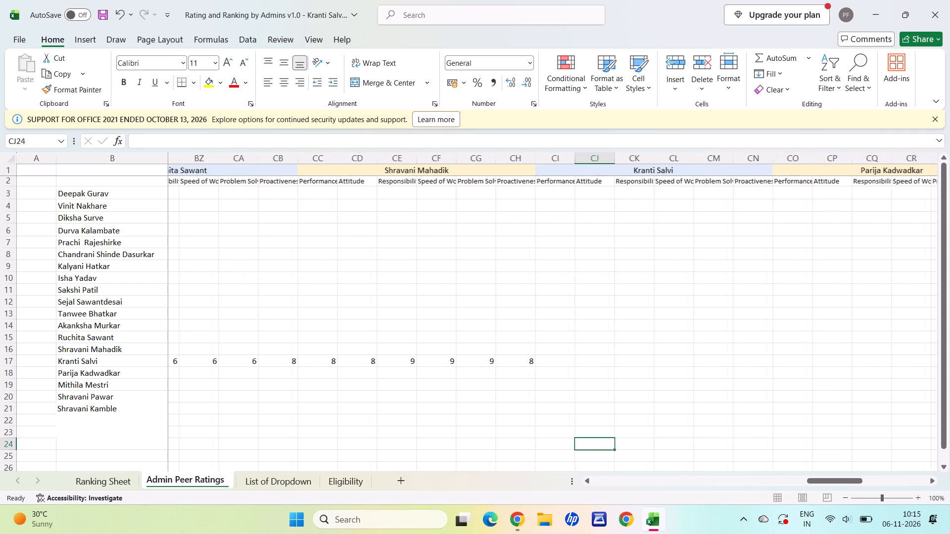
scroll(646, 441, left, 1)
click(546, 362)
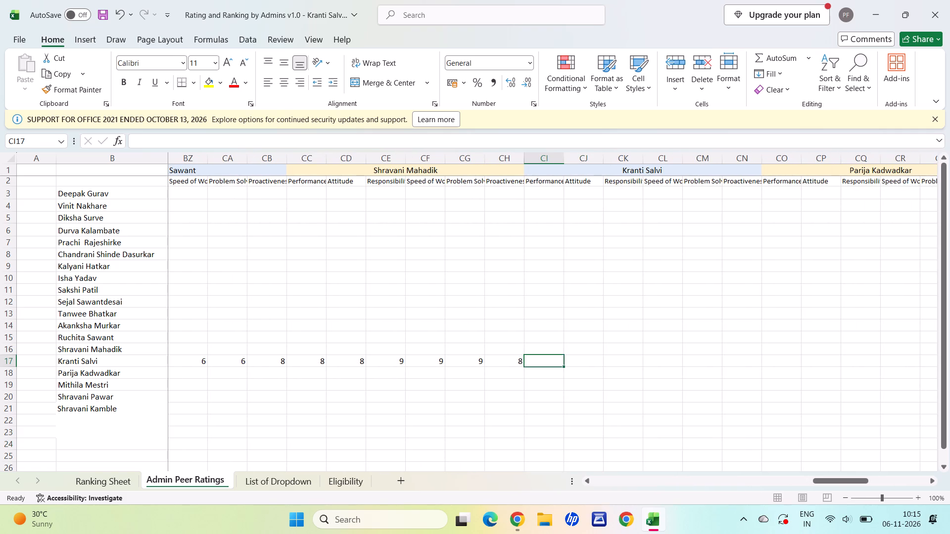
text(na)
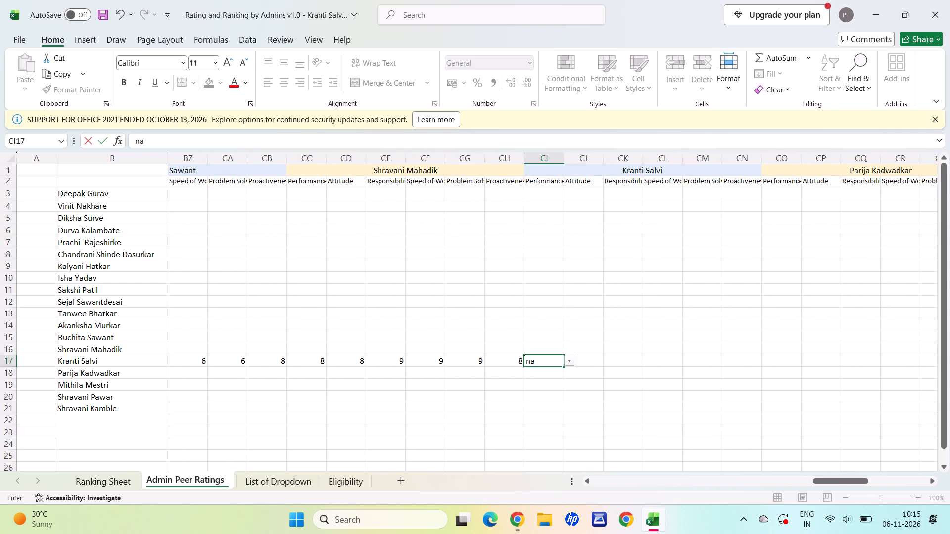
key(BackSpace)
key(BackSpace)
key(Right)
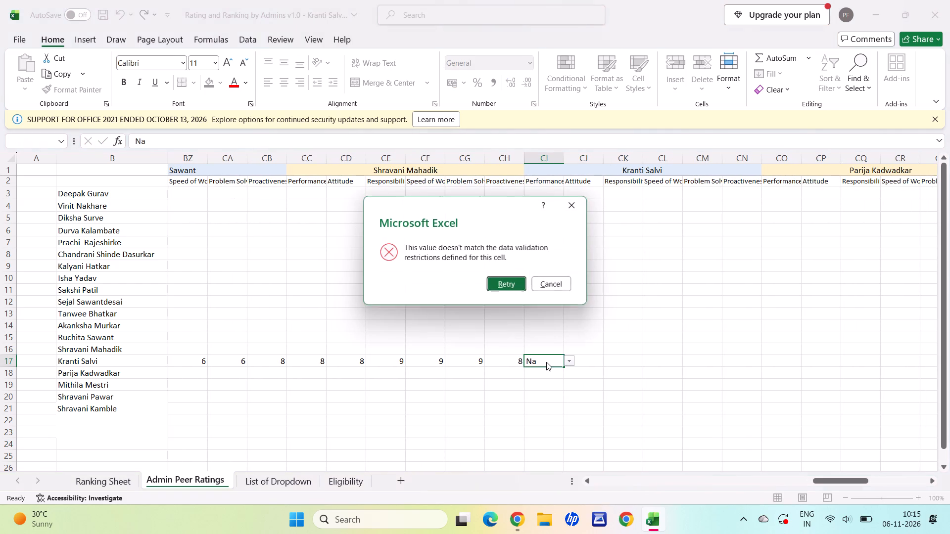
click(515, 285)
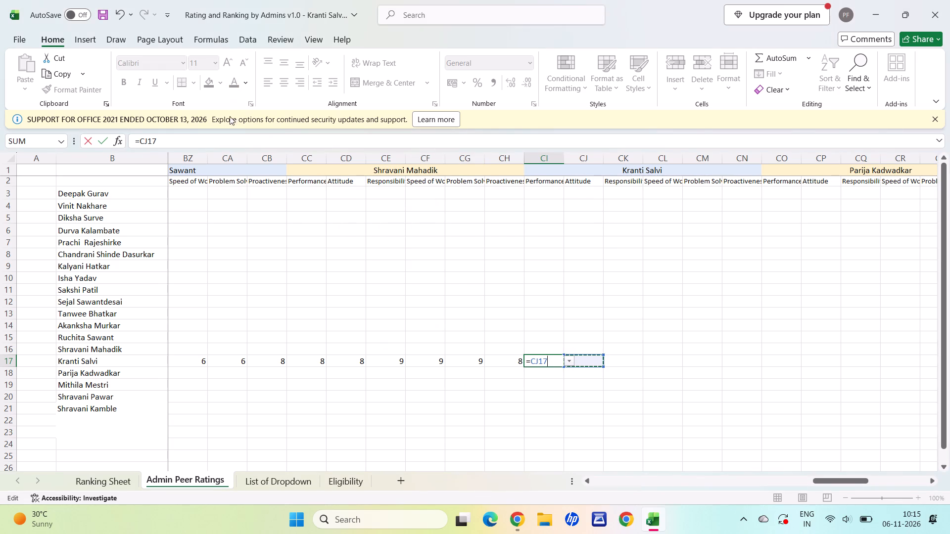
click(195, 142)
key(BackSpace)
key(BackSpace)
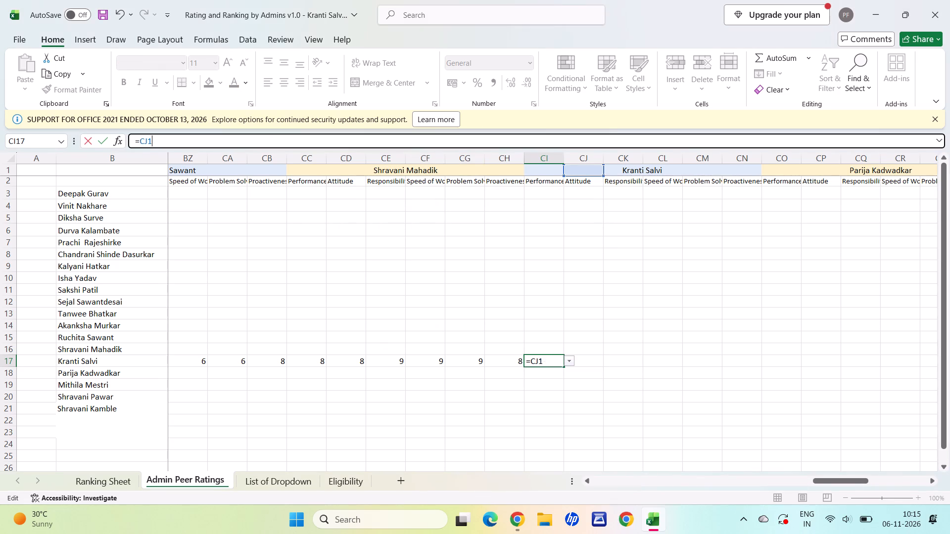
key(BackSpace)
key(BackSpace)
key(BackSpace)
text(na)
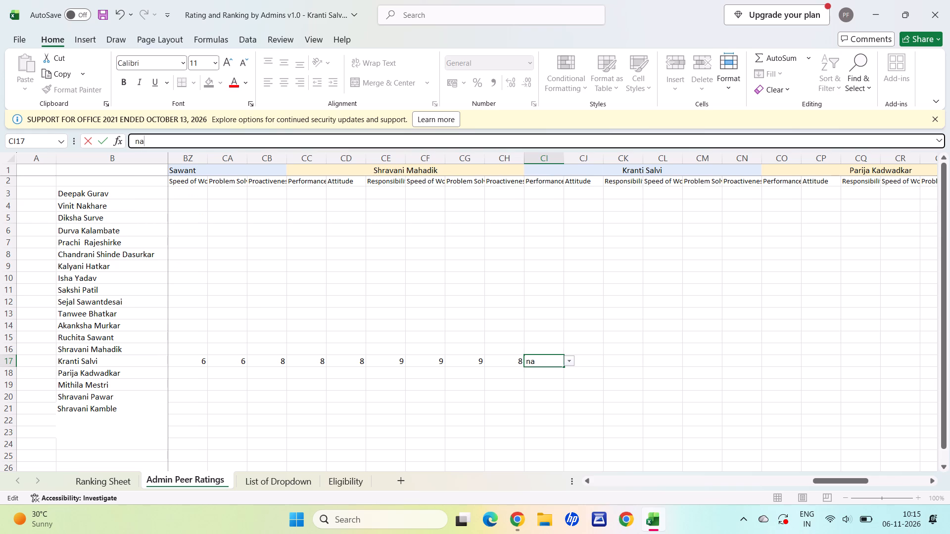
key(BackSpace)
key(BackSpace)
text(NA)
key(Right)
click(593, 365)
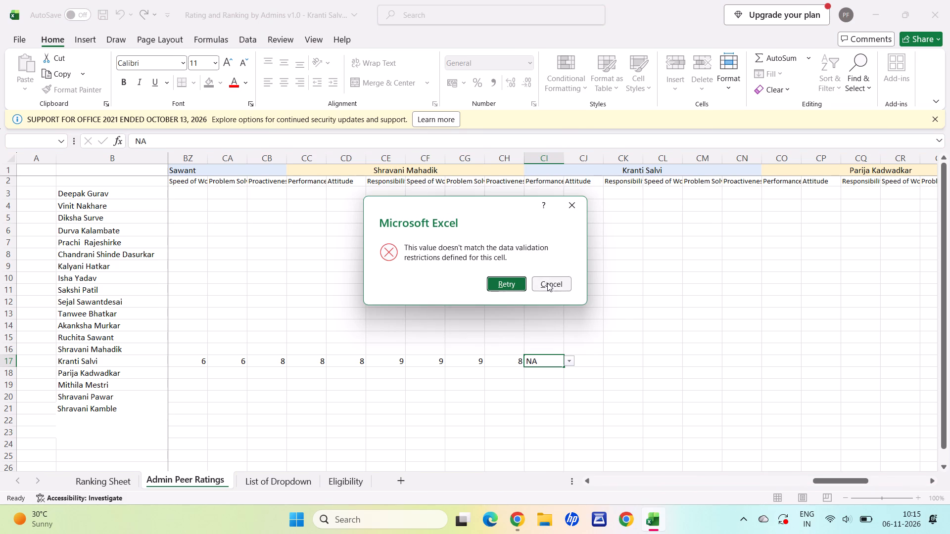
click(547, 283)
Leave the self-ratings blank and enter 8 for all six of the sixteenth admin's criteria in row 17, Performance through Proactiveness.
scroll(670, 359, left, 2)
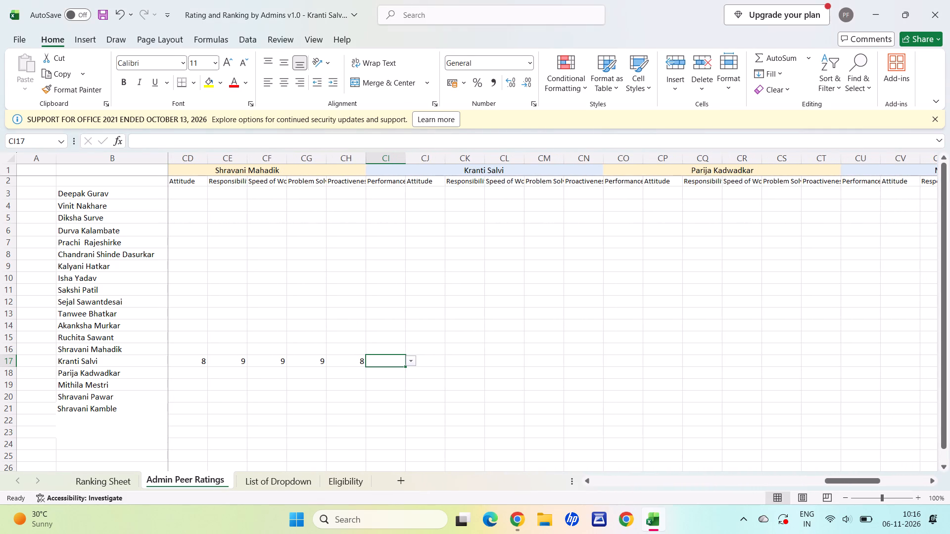
click(619, 361)
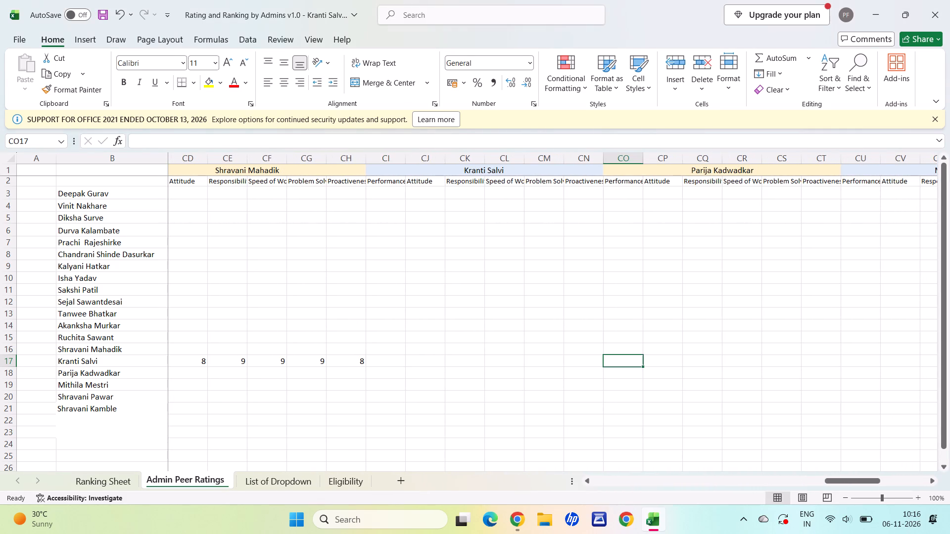
key(8)
key(Right)
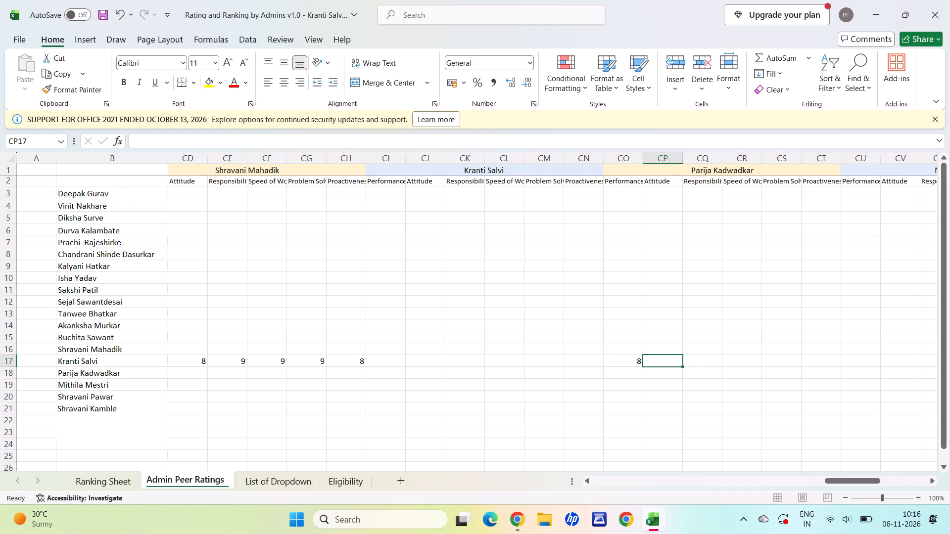
click(666, 365)
key(8)
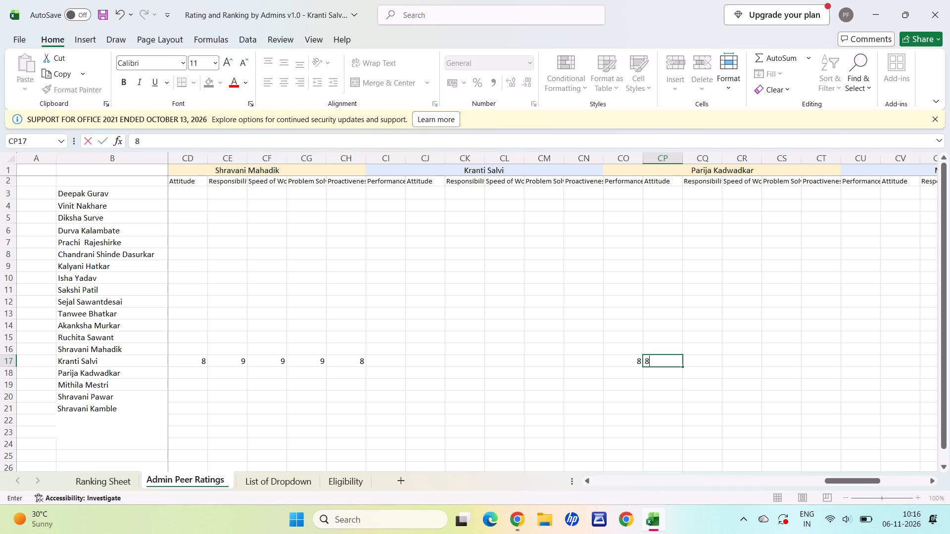
key(Right)
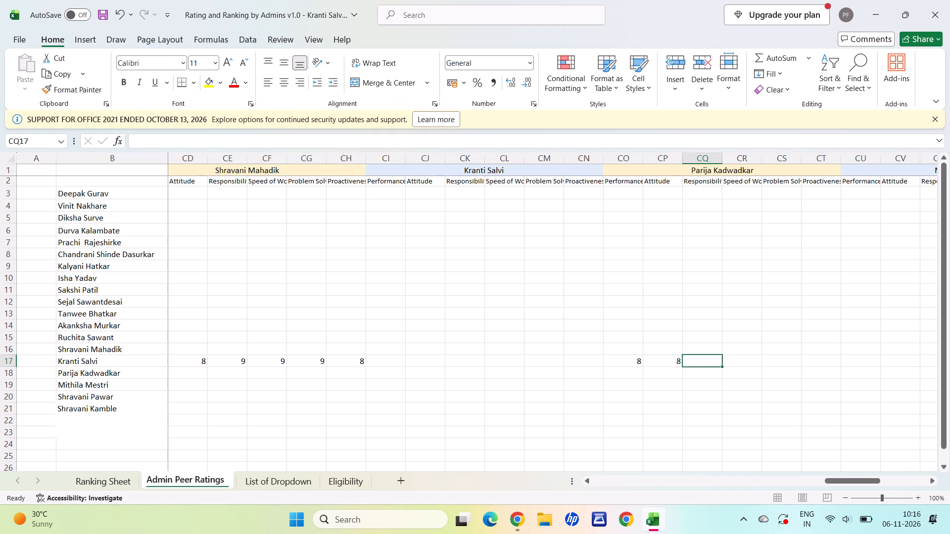
key(8)
key(Right)
key(8)
key(Right)
key(8)
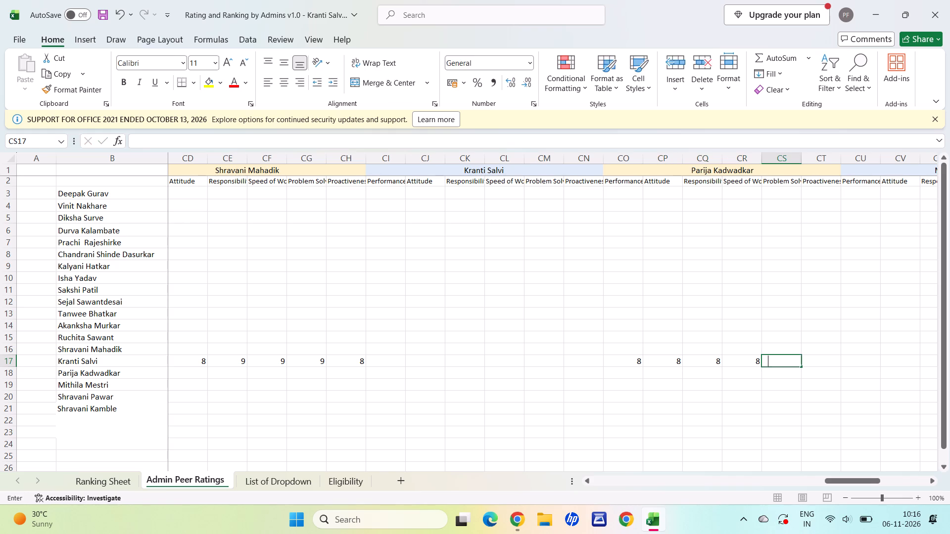
key(Right)
key(8)
key(Right)
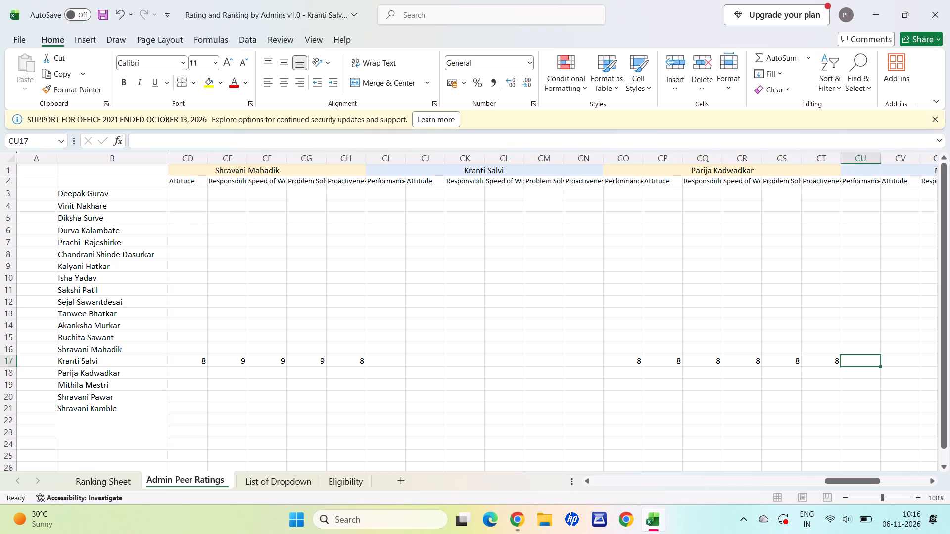
Enter 8 for all six of the seventeenth admin's criteria in row 17, Performance through Proactiveness.
key(8)
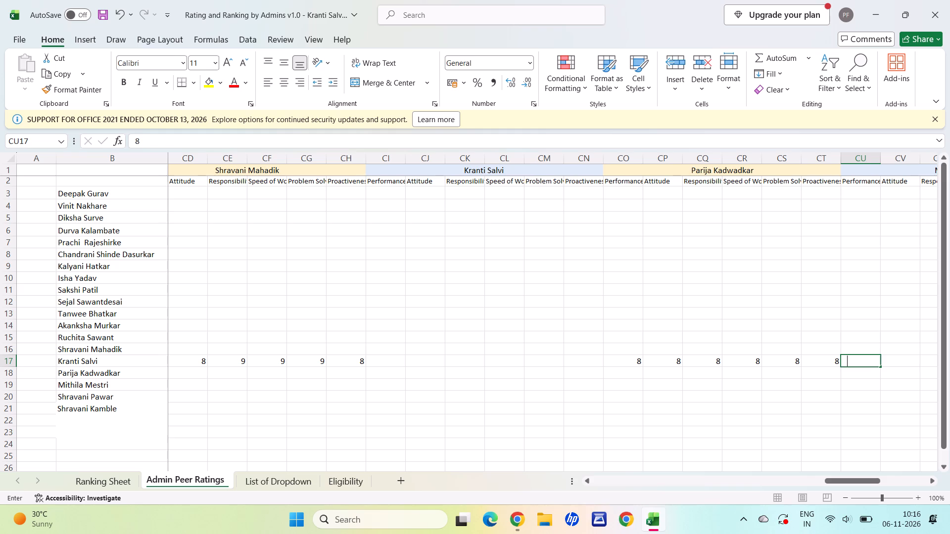
key(Right)
scroll(666, 365, left, 1)
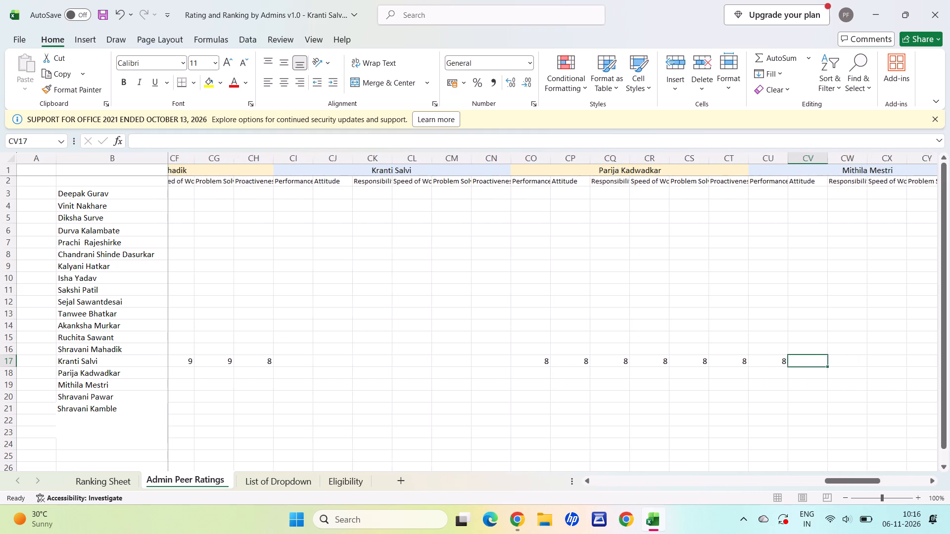
scroll(666, 365, left, 1)
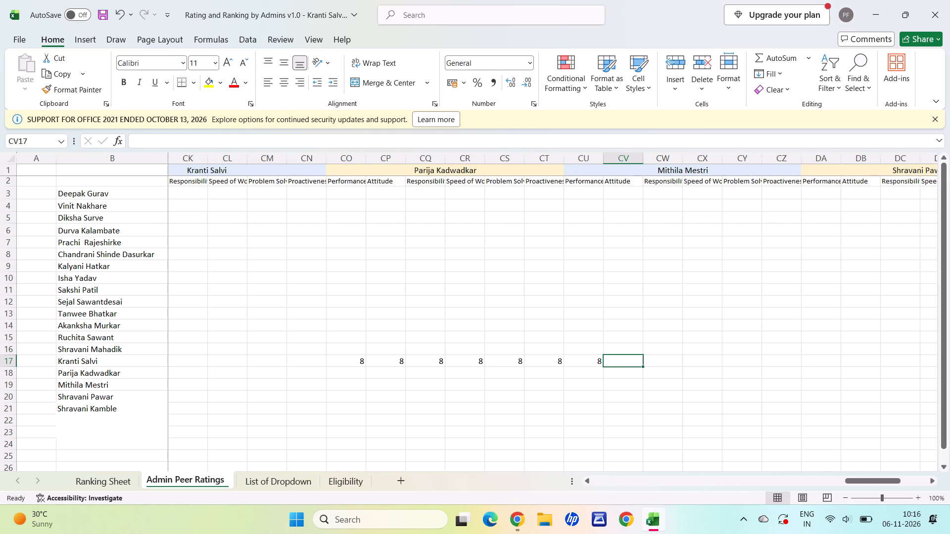
key(8)
key(Right)
key(8)
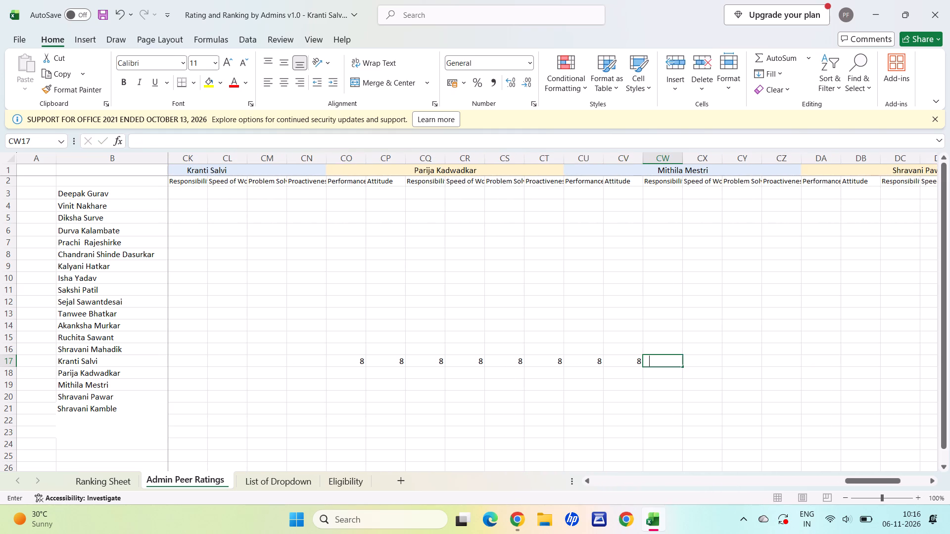
key(Right)
key(8)
key(Right)
key(8)
key(Right)
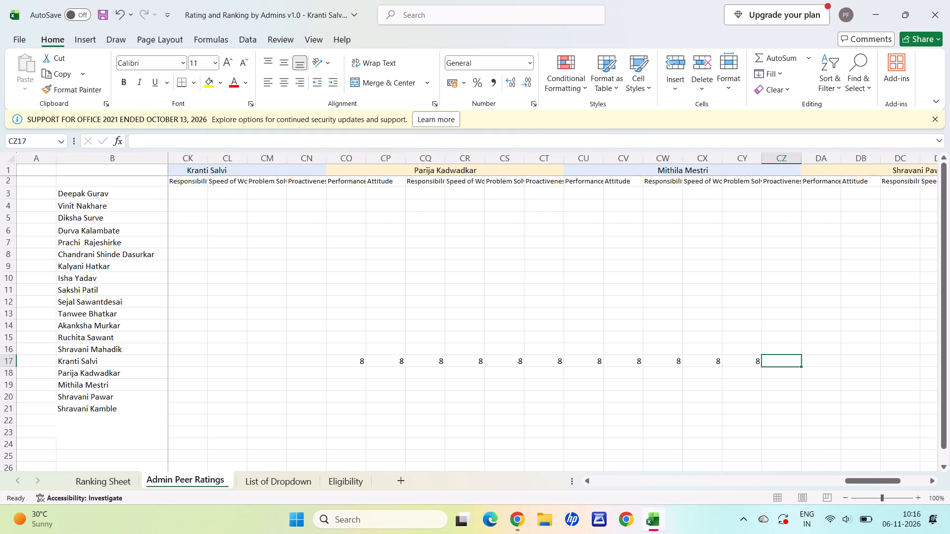
key(8)
key(Right)
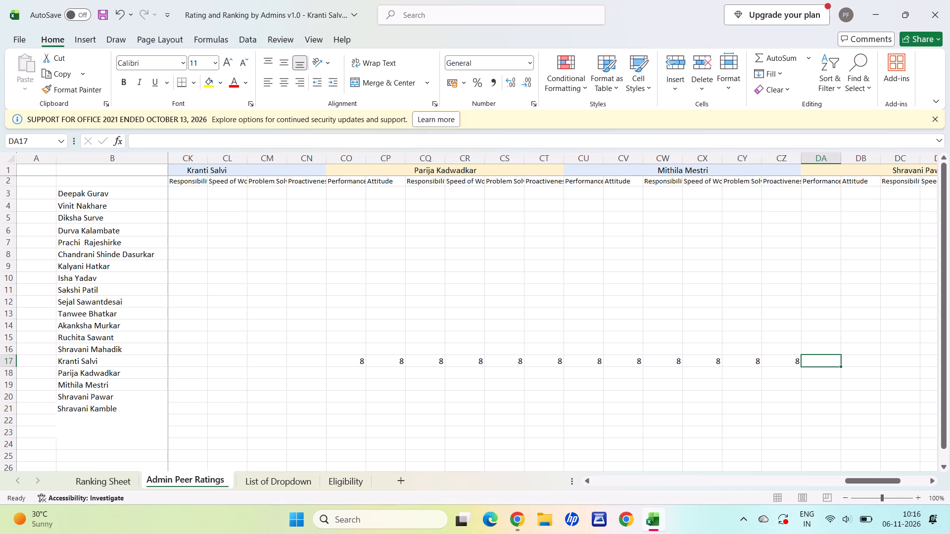
Enter 8 for all six of the eighteenth admin's criteria in row 17, Performance through Proactiveness.
key(7)
key(BackSpace)
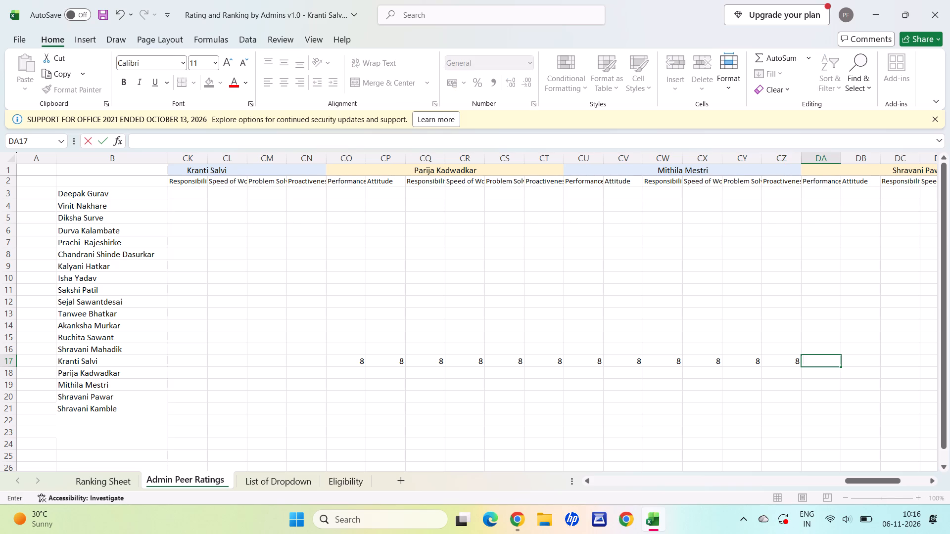
key(8)
key(Right)
key(8)
key(Right)
key(8)
key(Right)
key(8)
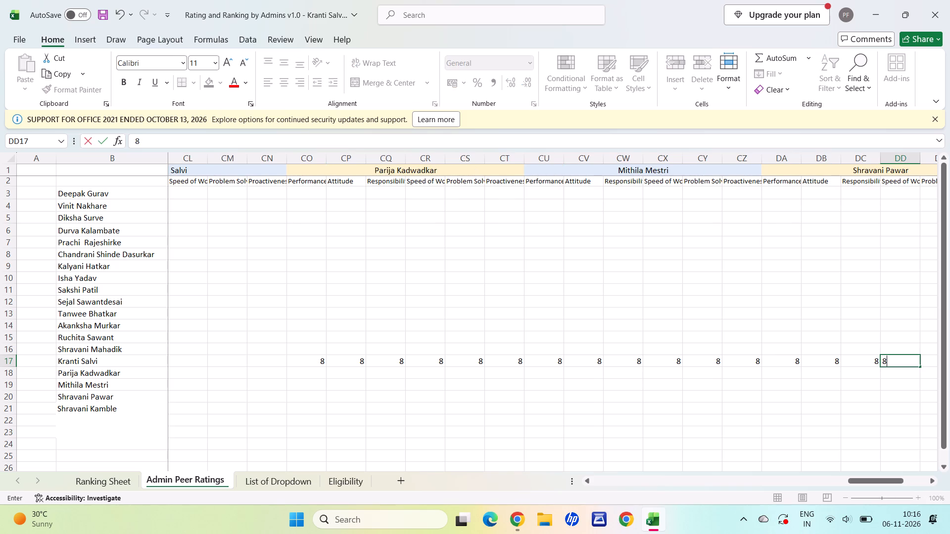
key(Right)
key(8)
key(Right)
key(8)
key(Right)
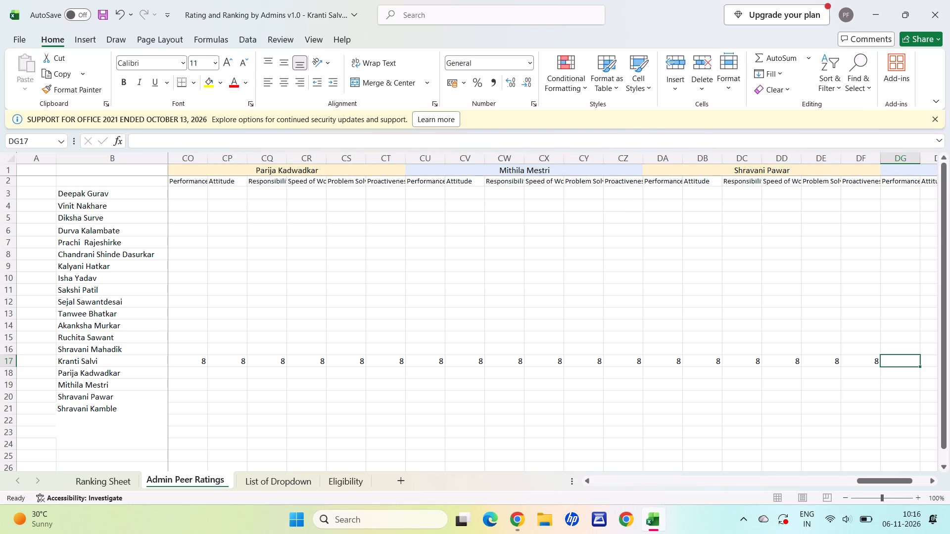
Enter the nineteenth admin's row 17 ratings: Performance 7, Attitude 7, Responsibilities 8, Speed of Work 8, Problem Solving Nature 7 and Proactiveness 7.
scroll(666, 365, left, 2)
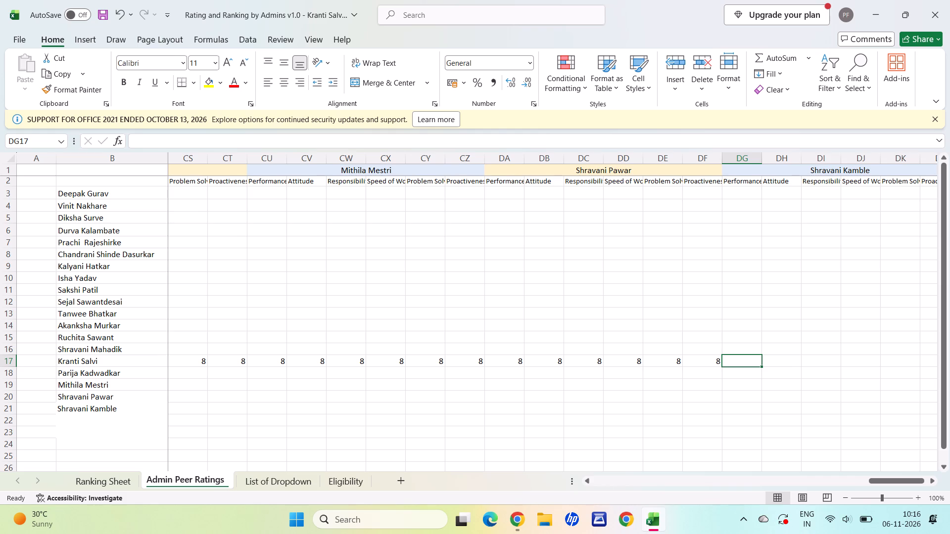
key(7)
key(Right)
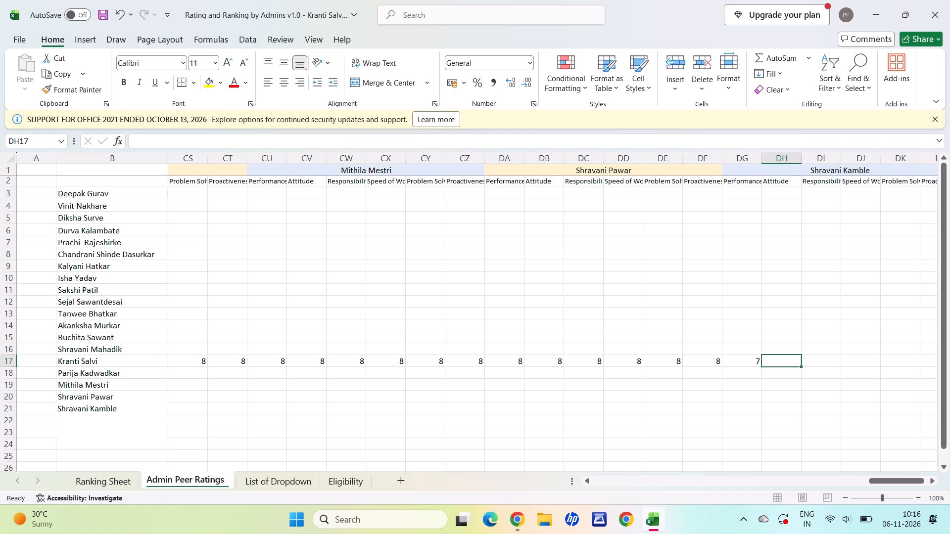
key(7)
key(Right)
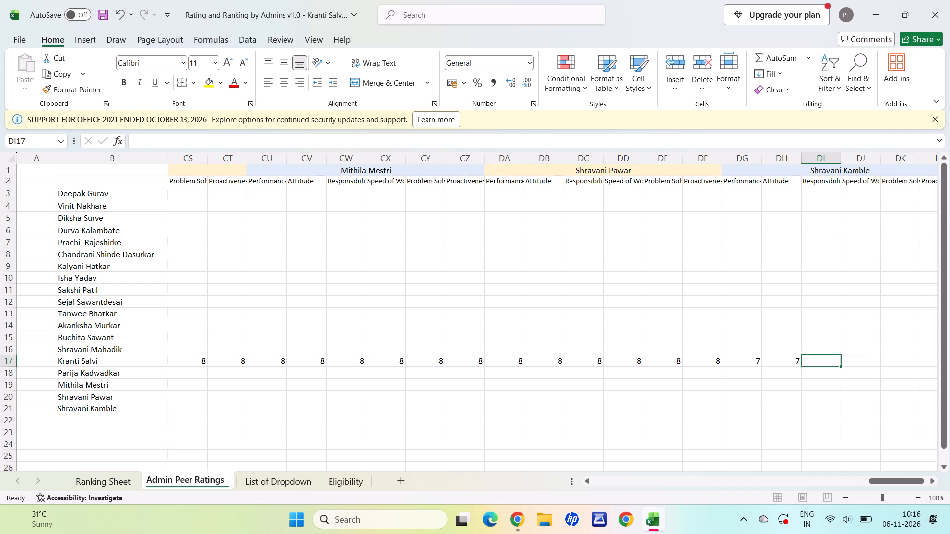
key(8)
key(Right)
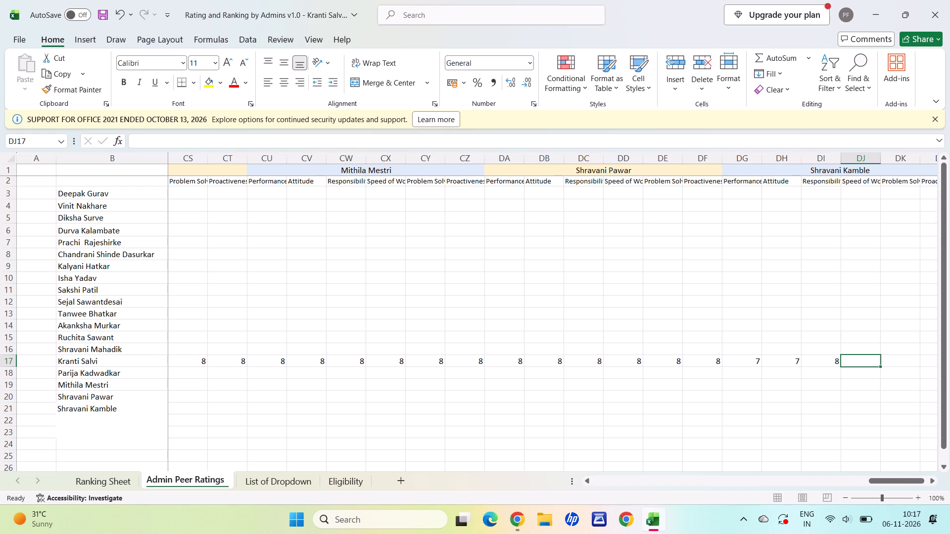
key(7)
key(Right)
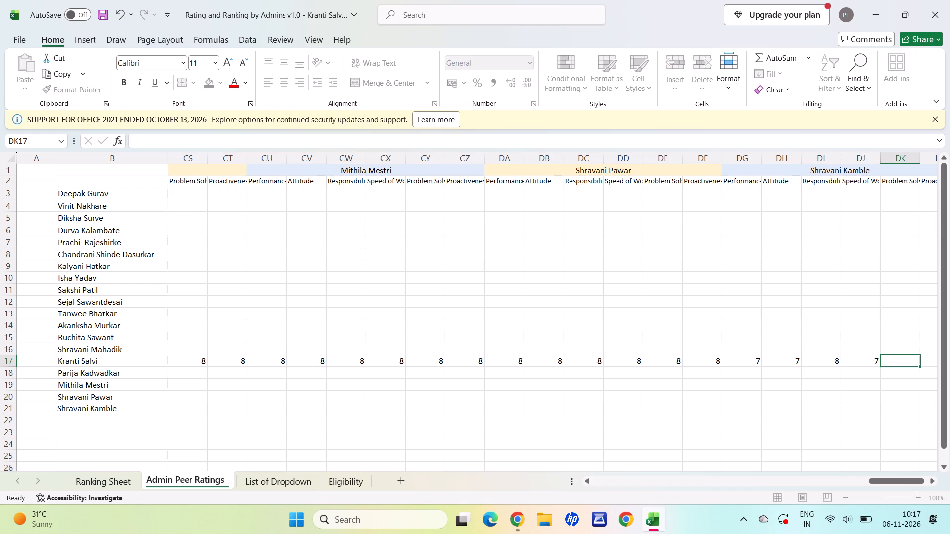
key(Left)
key(BackSpace)
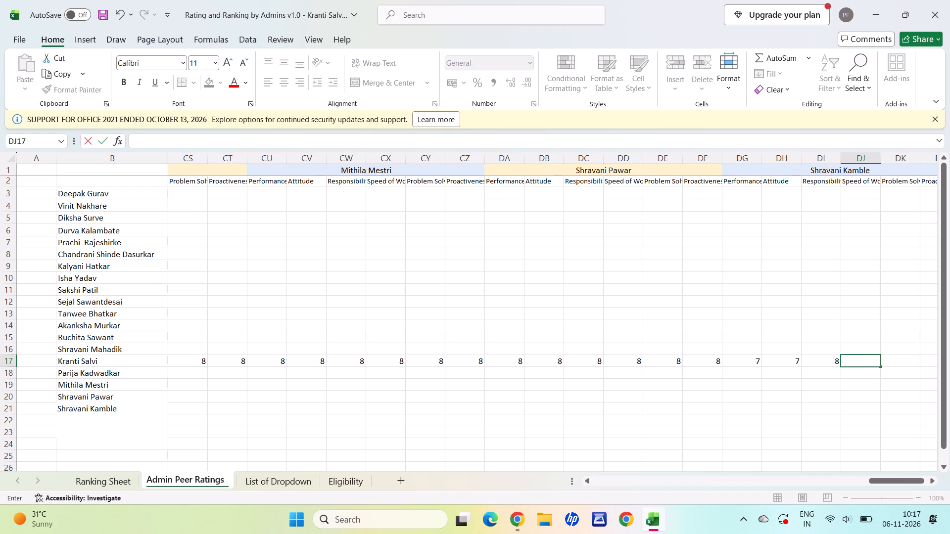
key(8)
key(Right)
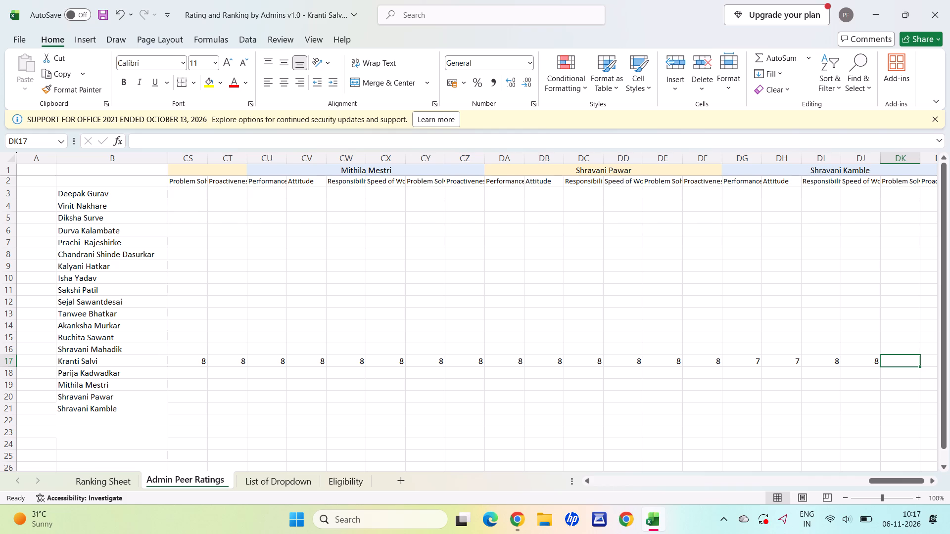
key(7)
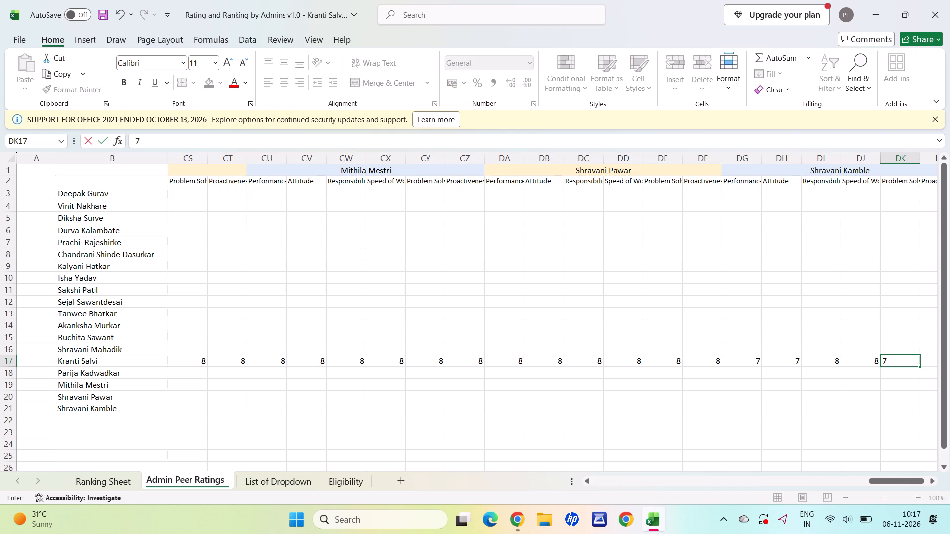
key(Right)
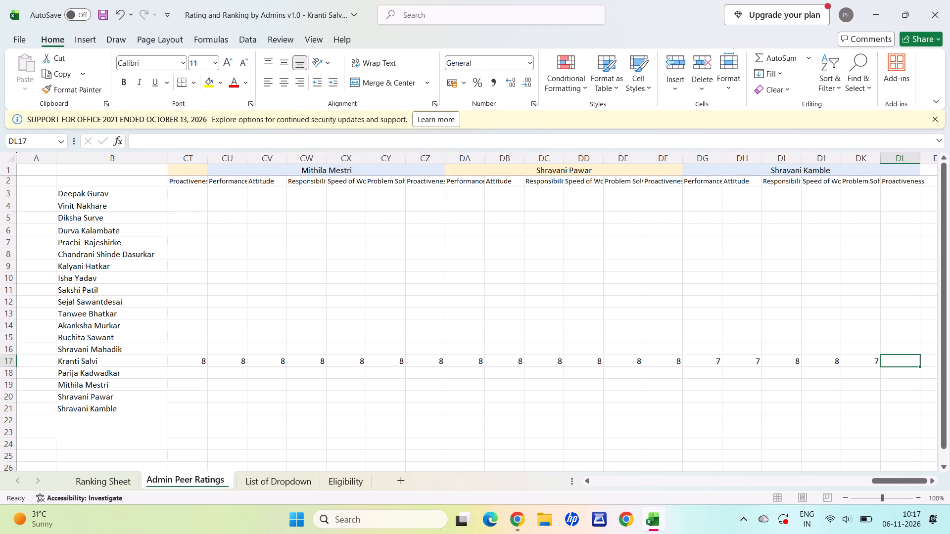
key(7)
key(Right)
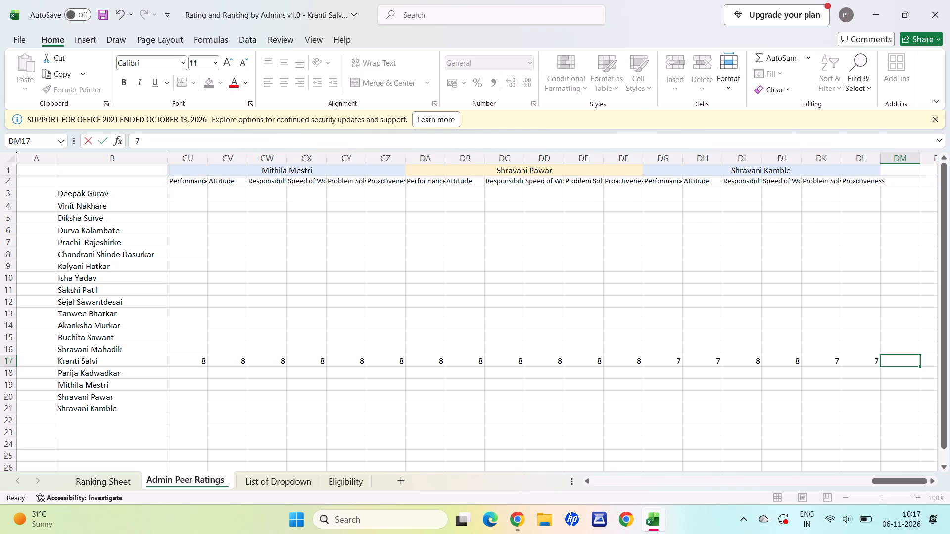
key(Right)
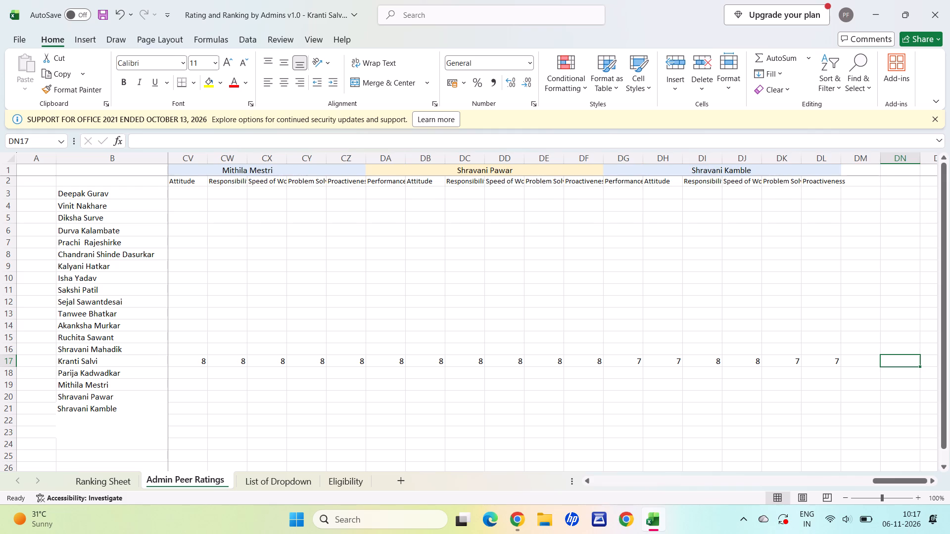
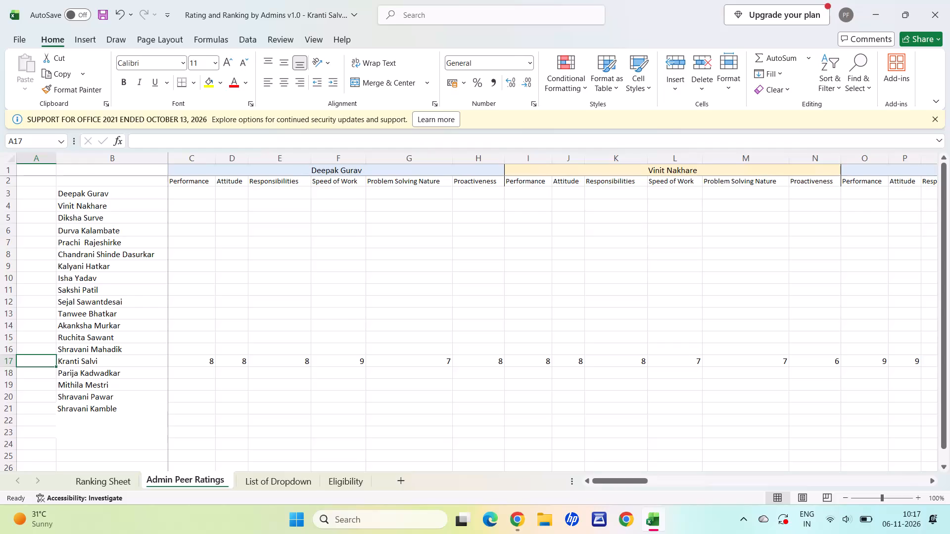
Change the first admin's row 17 ratings for Problem Solving Nature and Performance to 9.
scroll(706, 390, right, 1)
click(436, 363)
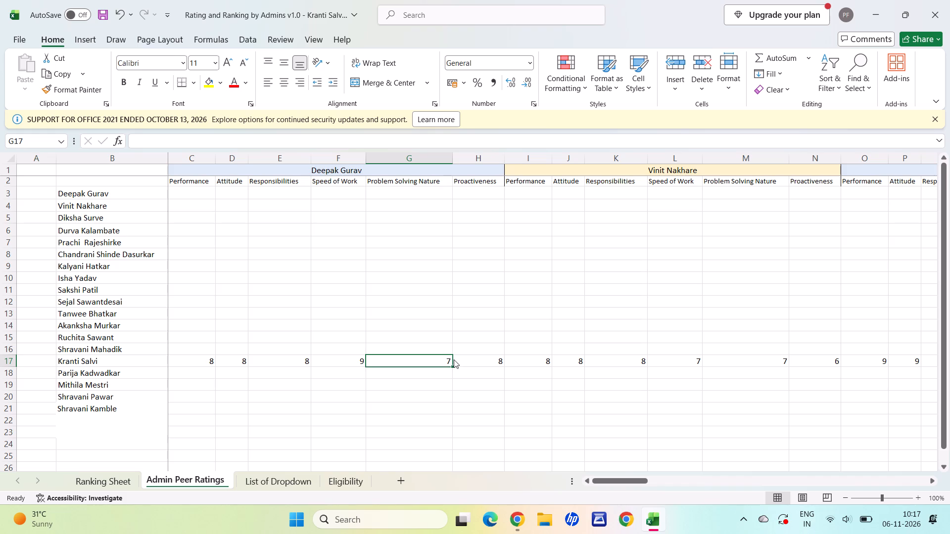
drag(454, 359, 427, 393)
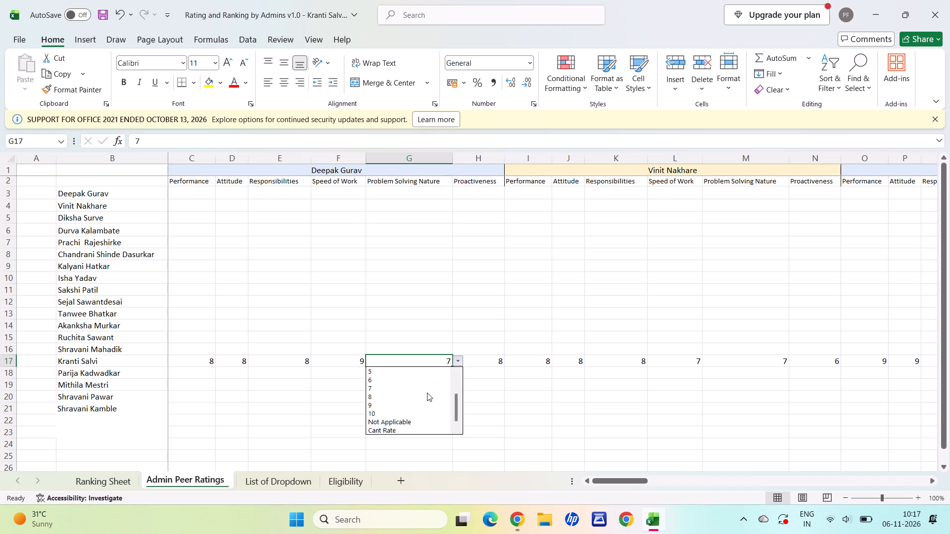
drag(427, 393, 426, 400)
click(426, 400)
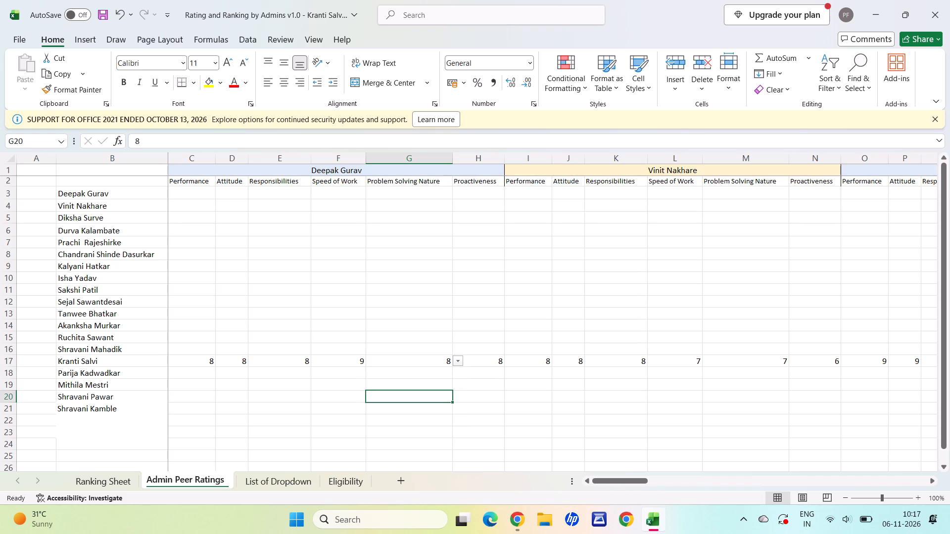
click(449, 360)
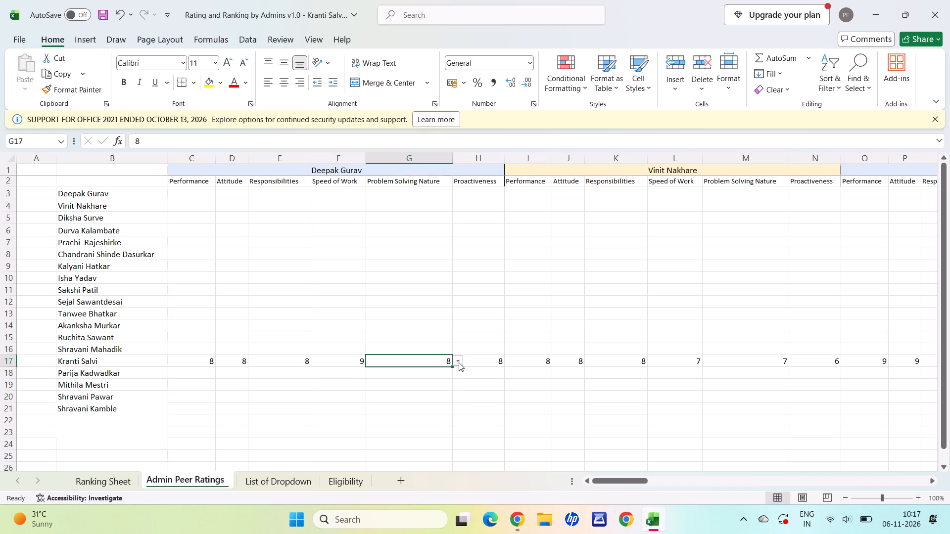
click(459, 362)
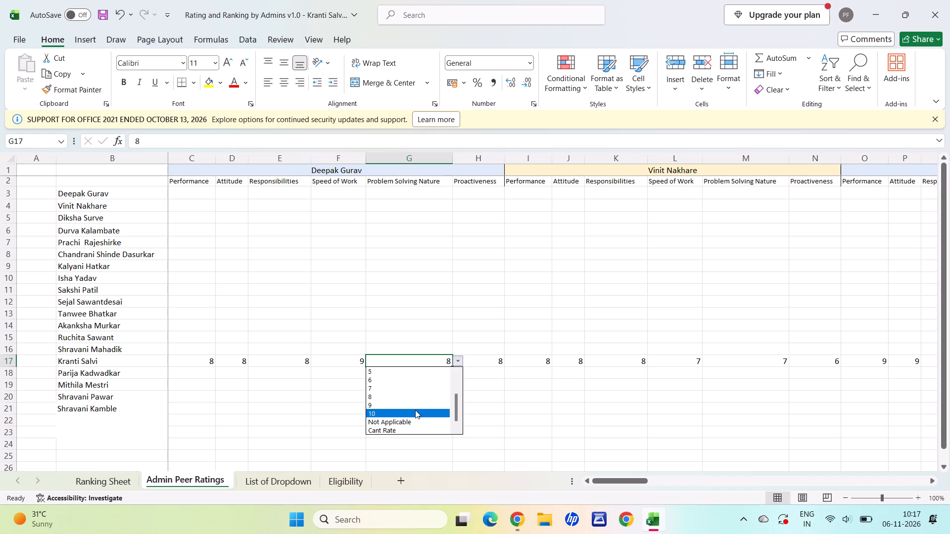
click(416, 406)
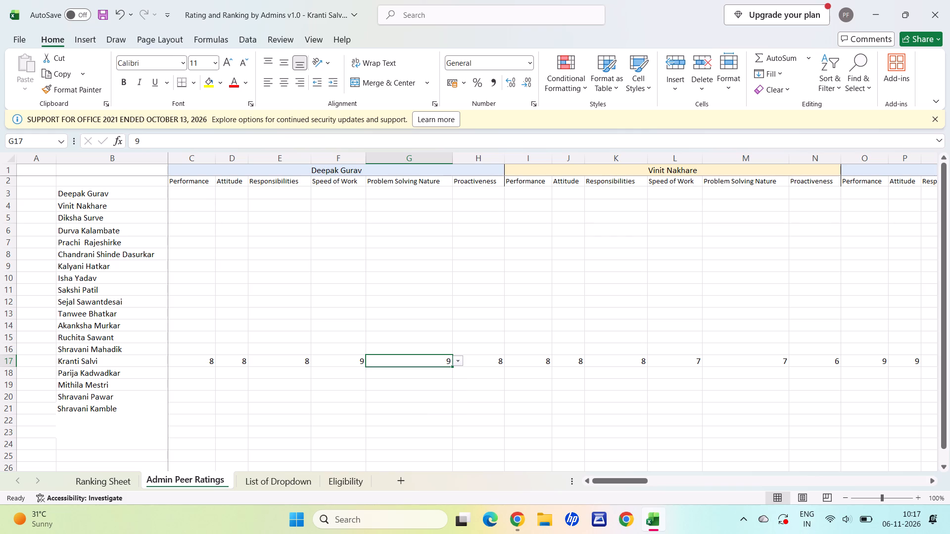
click(212, 361)
click(221, 363)
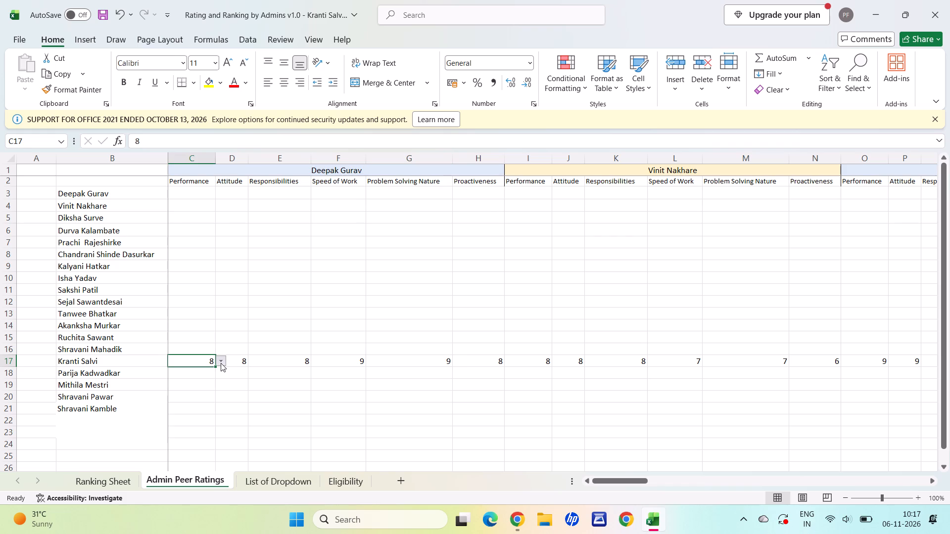
click(202, 402)
Set the employee's own Performance self-rating in CI17 to Not Applicable.
scroll(447, 374, left, 7)
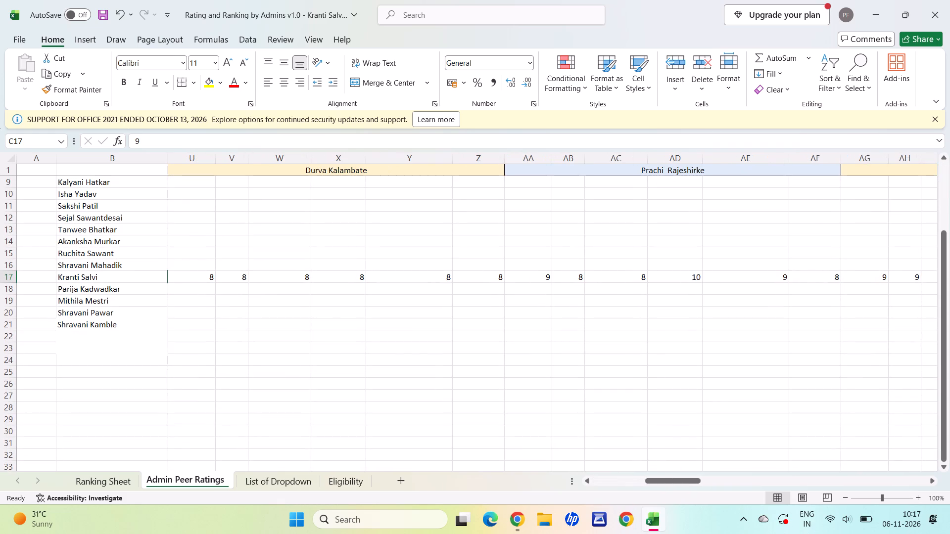
scroll(447, 374, up, 2)
scroll(447, 374, left, 4)
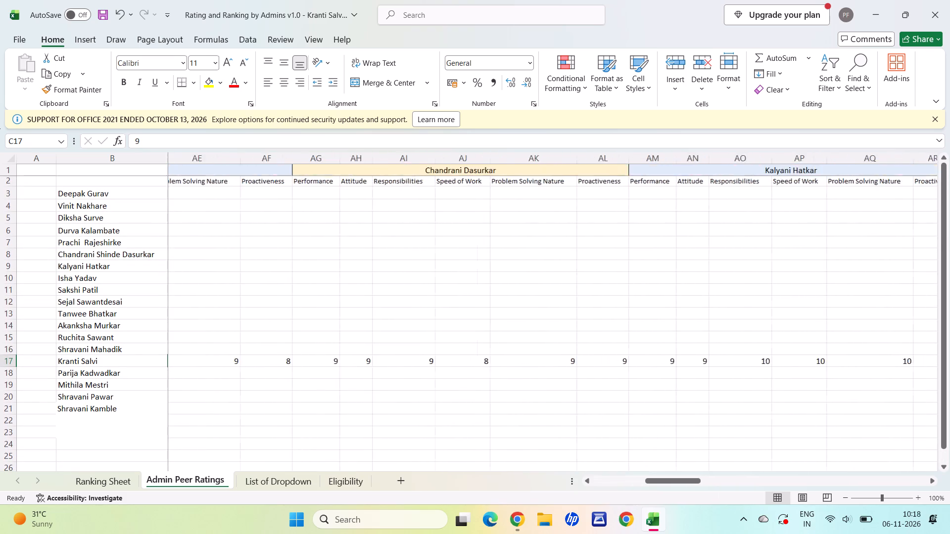
scroll(447, 374, left, 8)
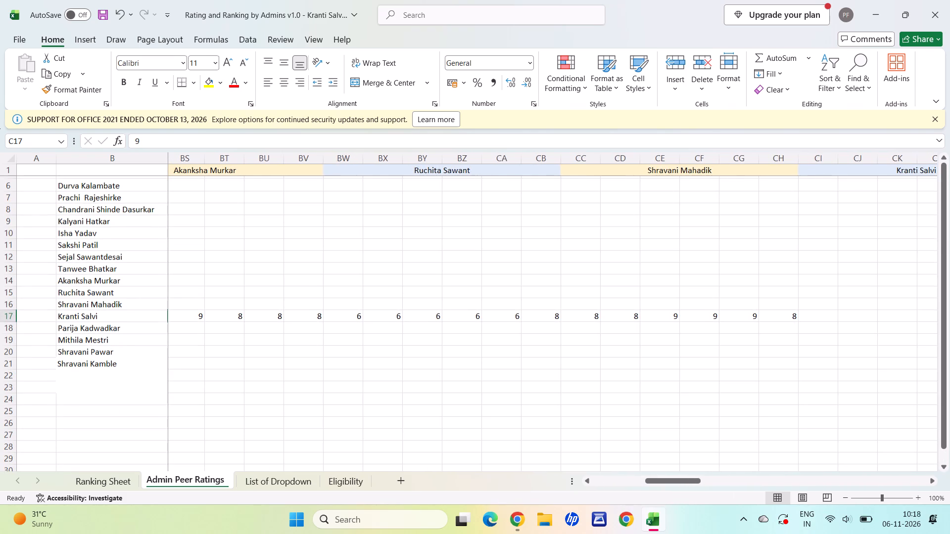
scroll(447, 374, left, 2)
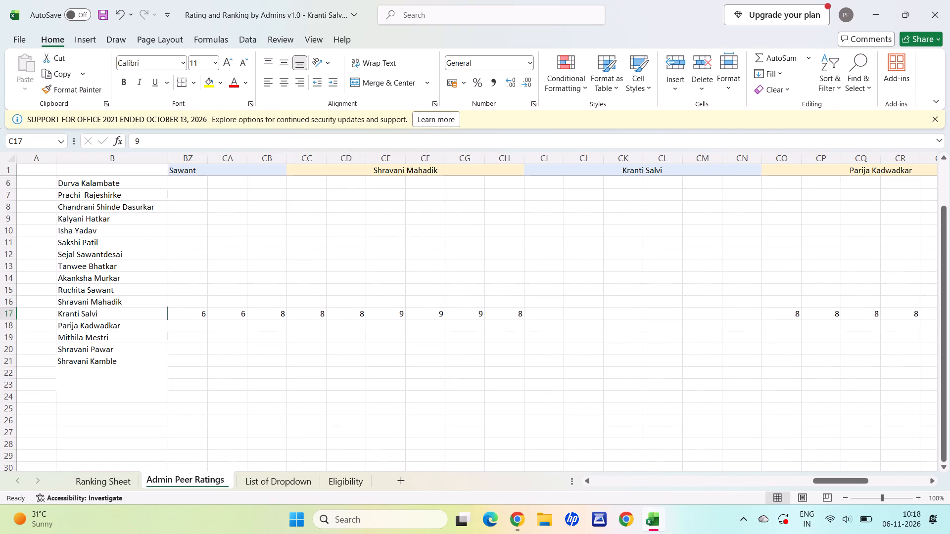
click(549, 311)
click(571, 314)
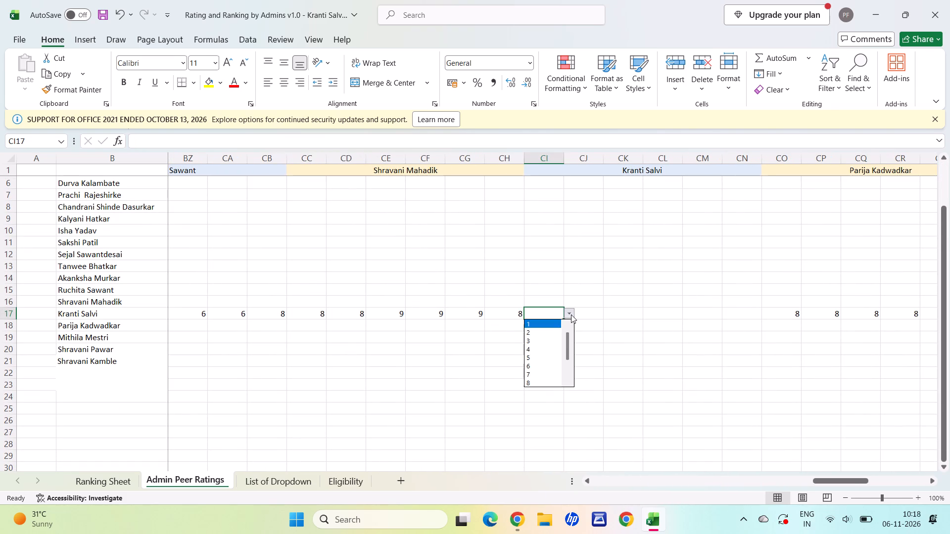
scroll(556, 363, down, 2)
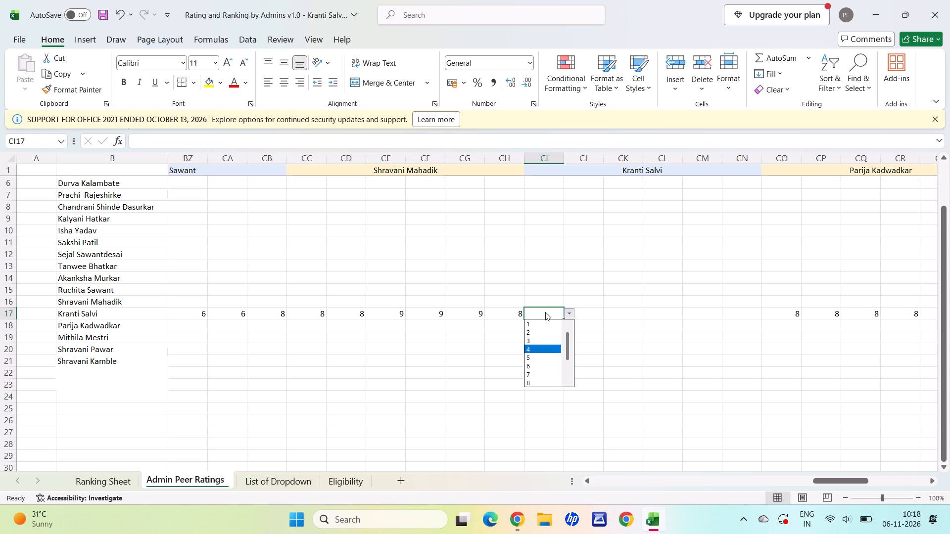
click(540, 315)
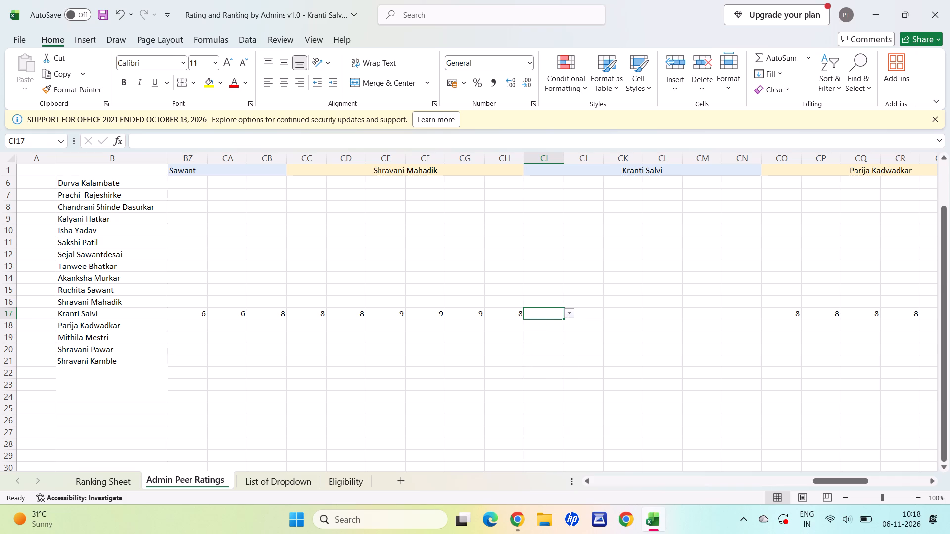
click(553, 313)
key(4)
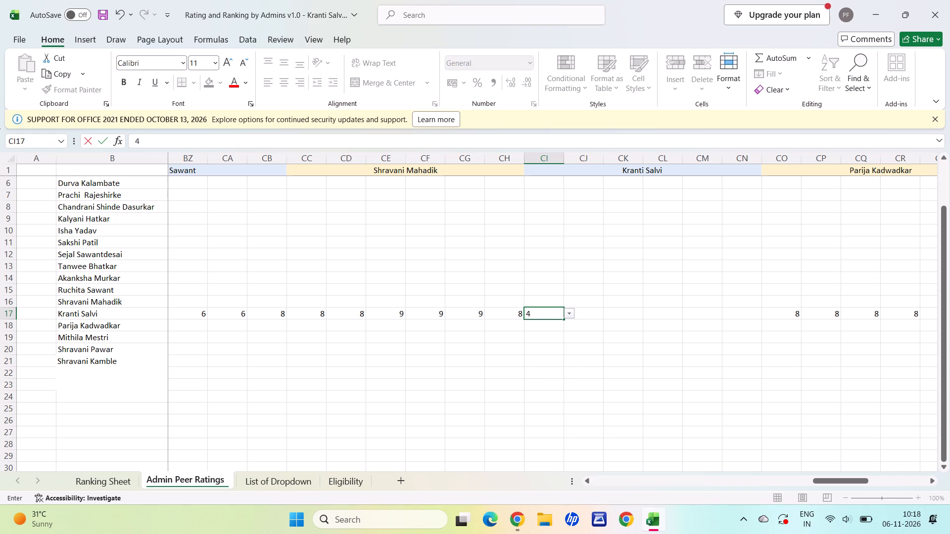
click(570, 317)
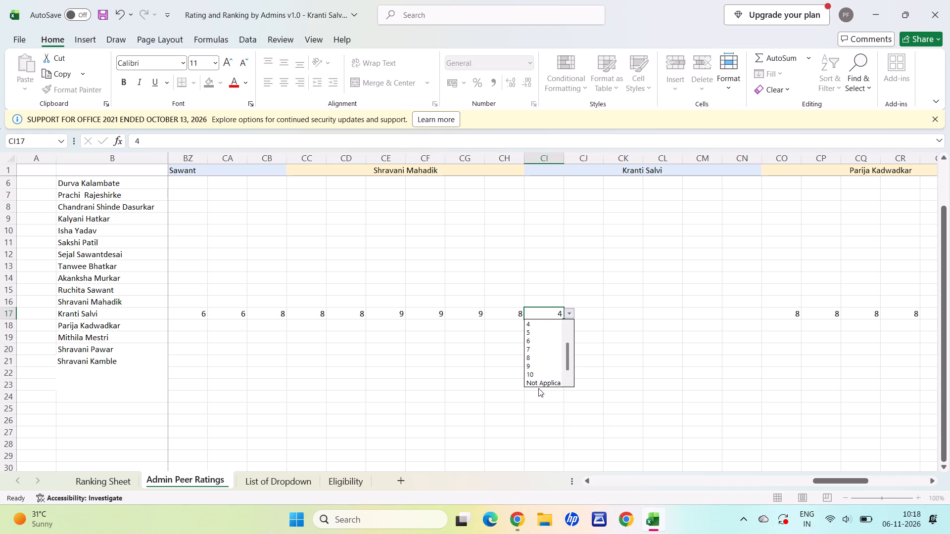
click(539, 388)
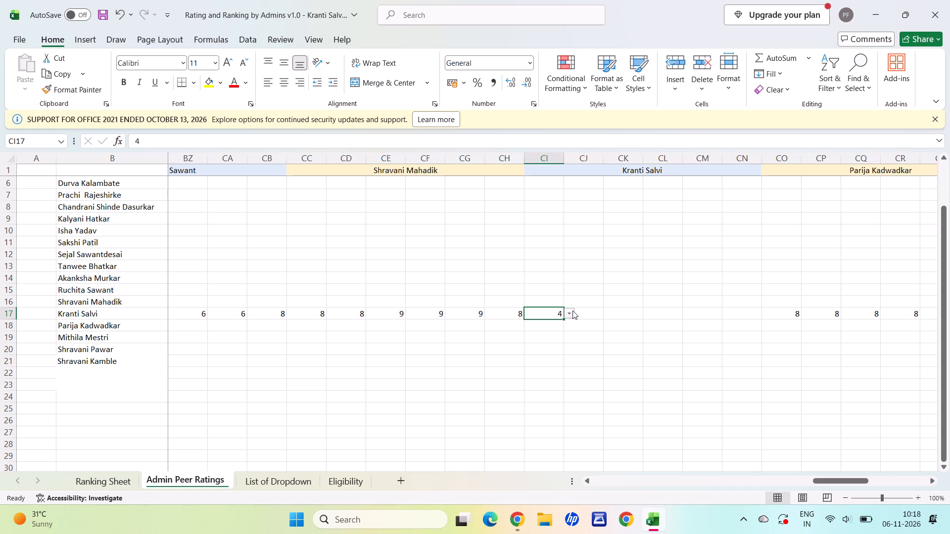
click(570, 314)
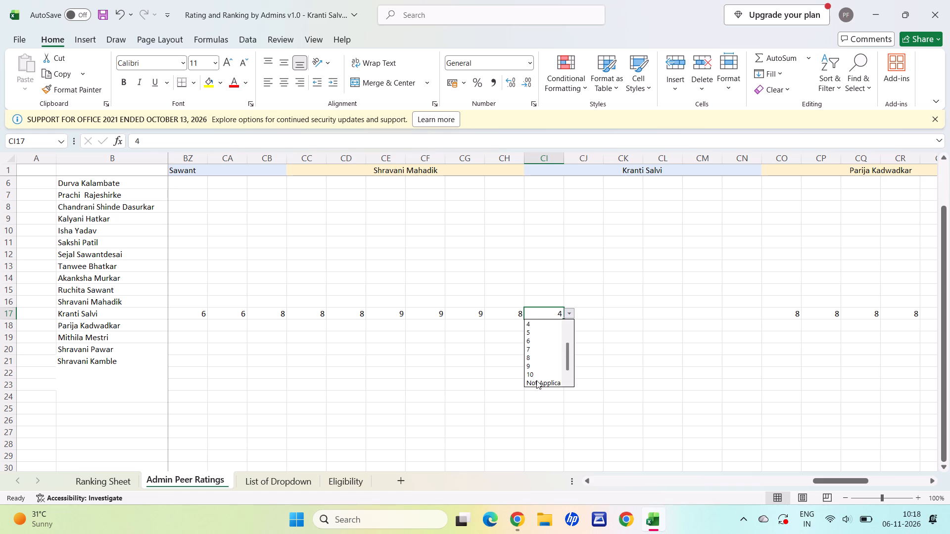
double_click(536, 380)
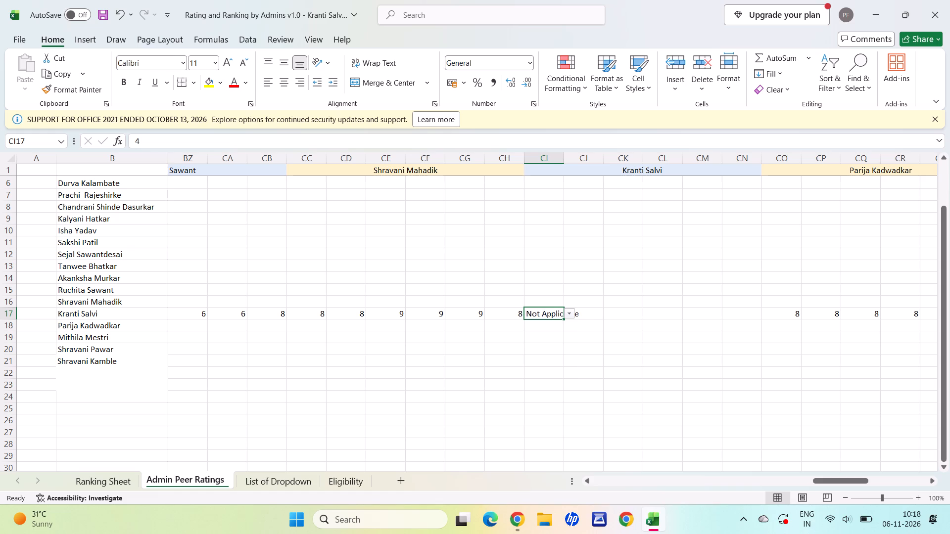
Apply Wrap Text to the self-rating Attitude and Performance cells, CJ17 and CI17.
click(598, 315)
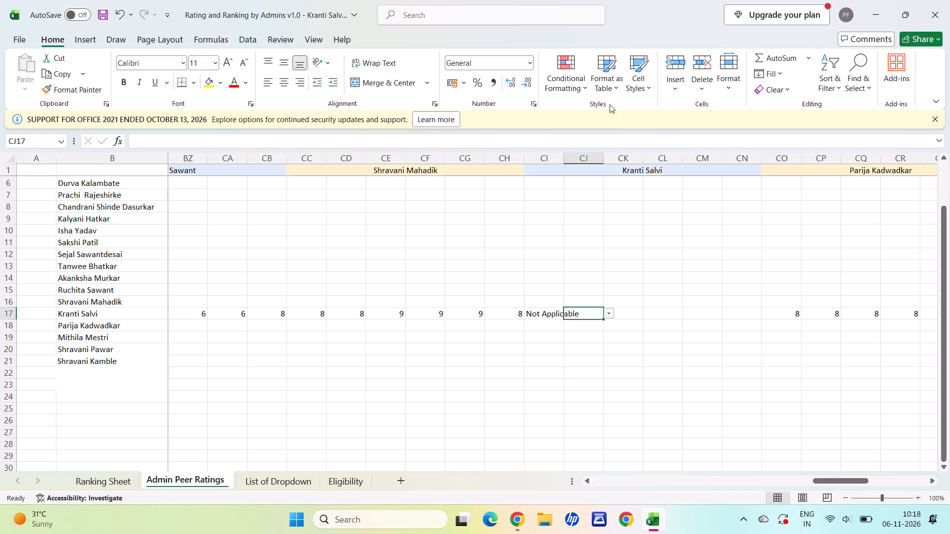
click(376, 55)
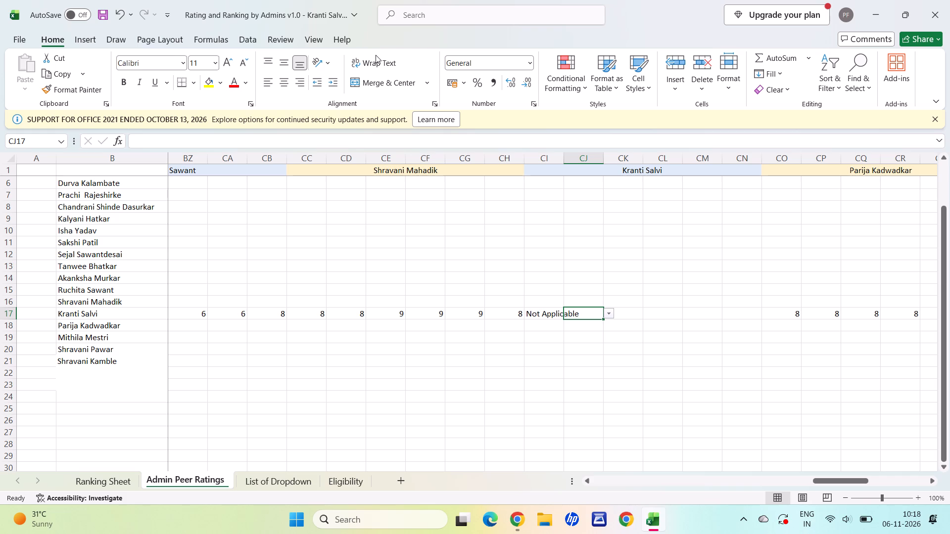
click(376, 64)
click(553, 313)
click(393, 59)
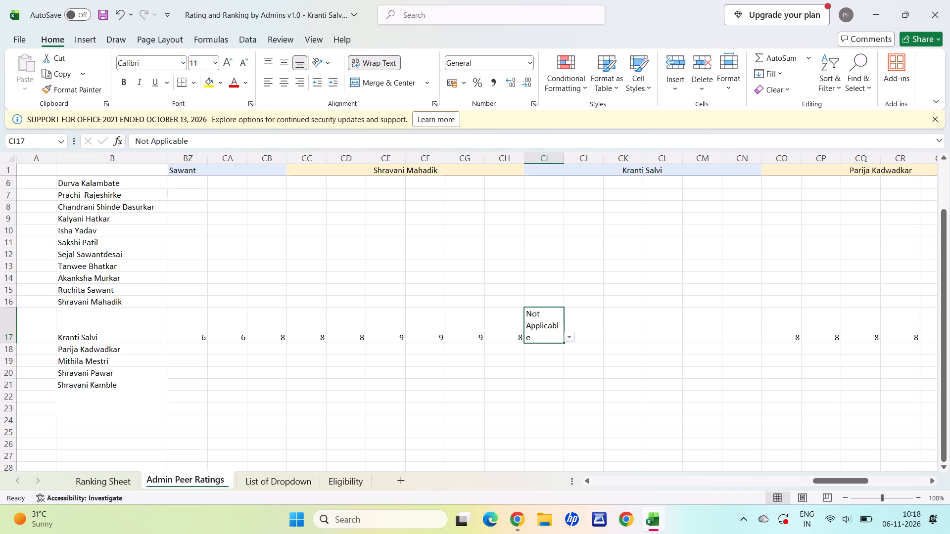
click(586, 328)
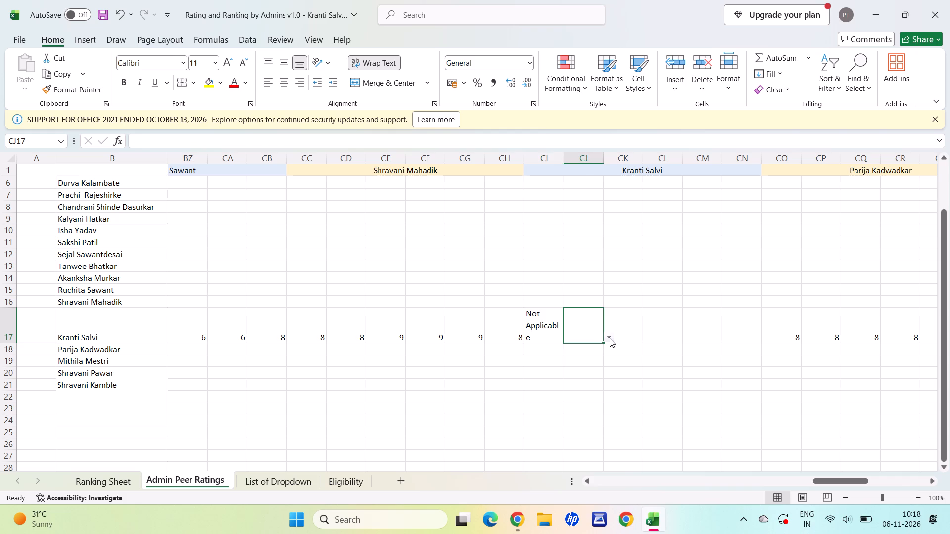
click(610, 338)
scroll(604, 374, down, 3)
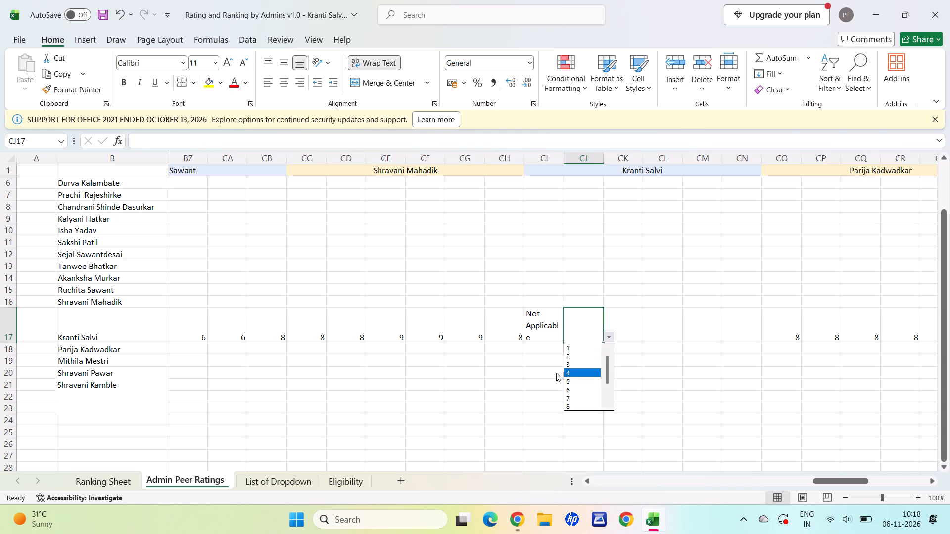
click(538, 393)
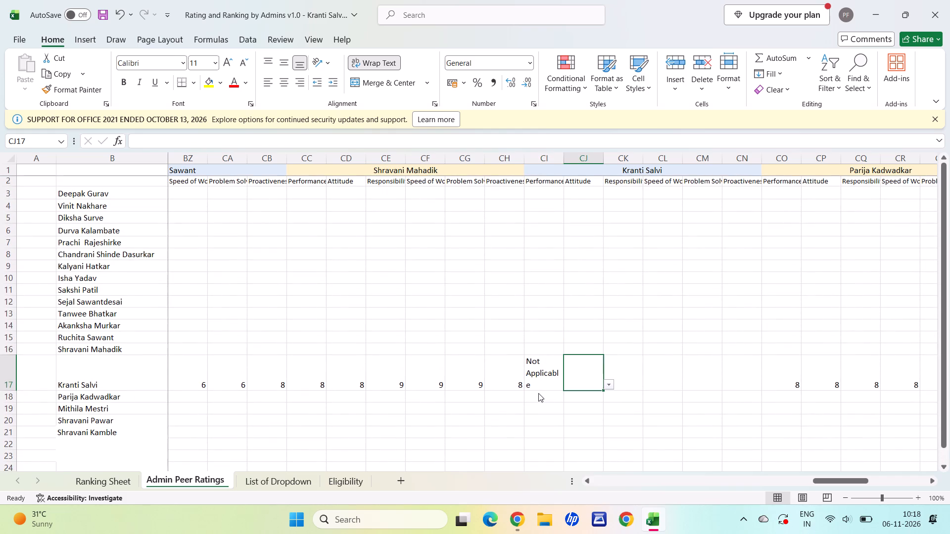
Copy the Not Applicable value from CI17 into the employee's other five row 17 self-rating cells, CJ17 through CN17.
click(535, 359)
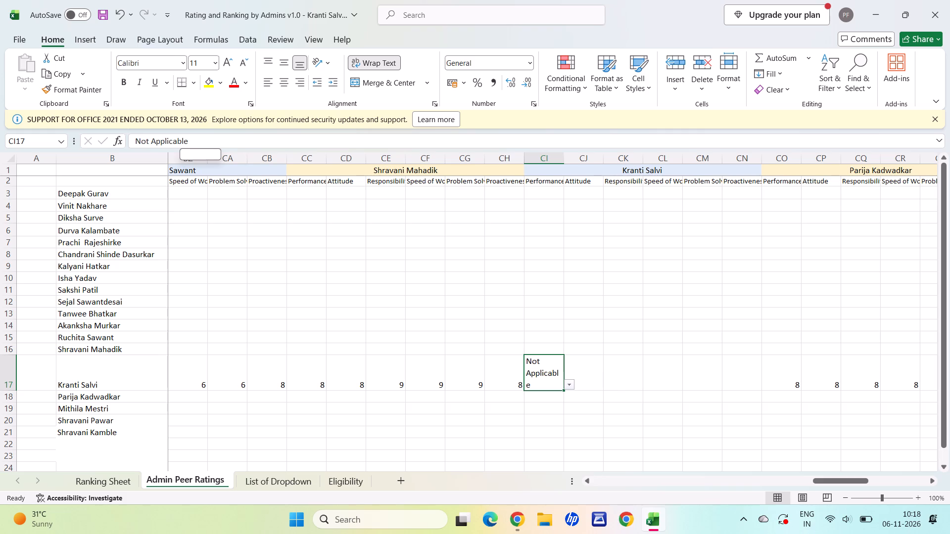
drag(188, 141, 118, 131)
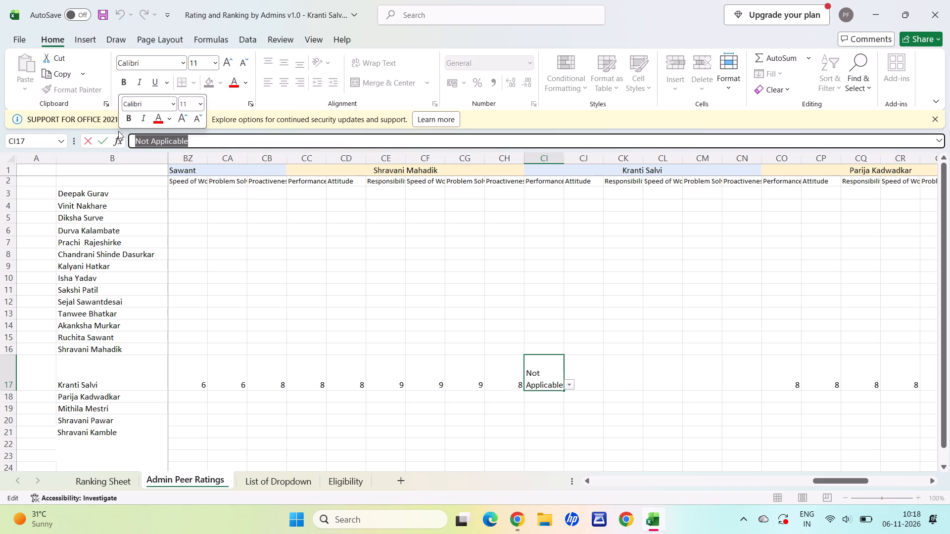
key(ctrl+c)
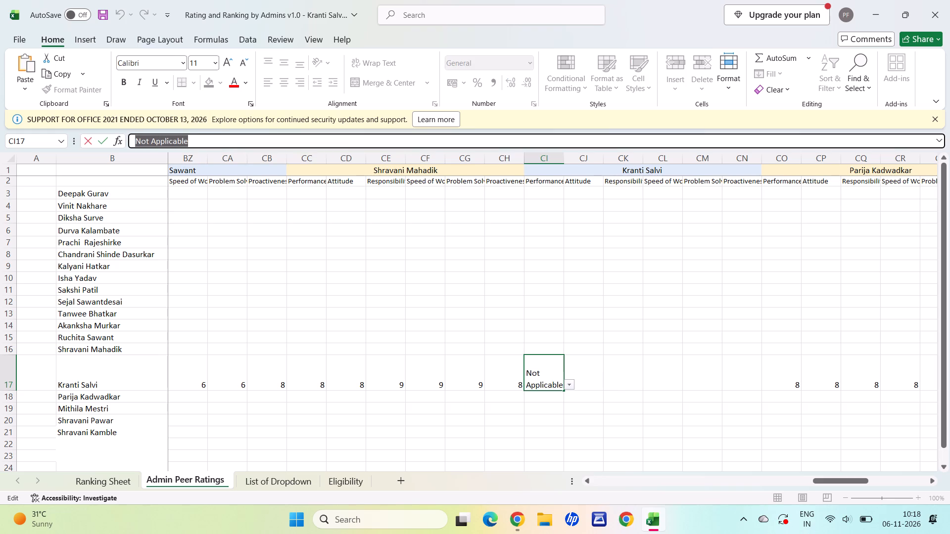
click(581, 371)
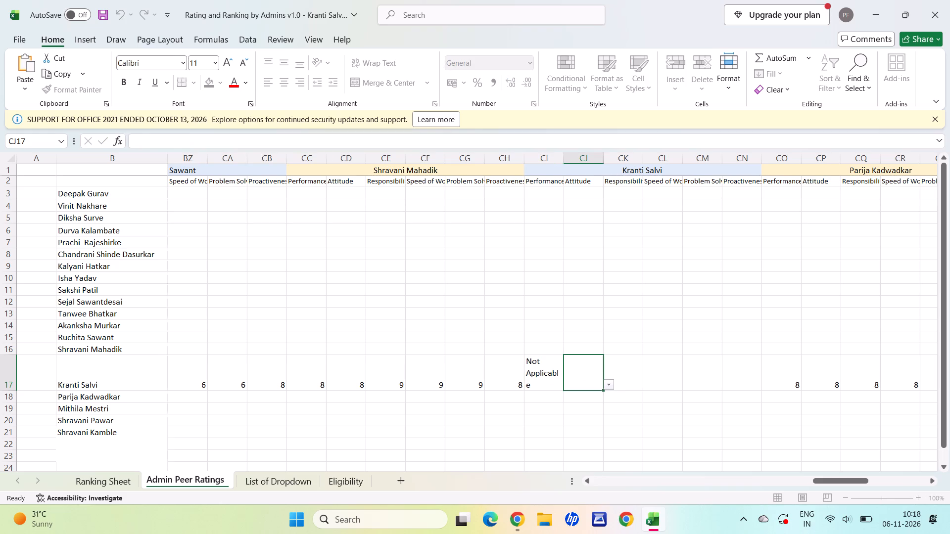
key(ctrl+v)
click(622, 368)
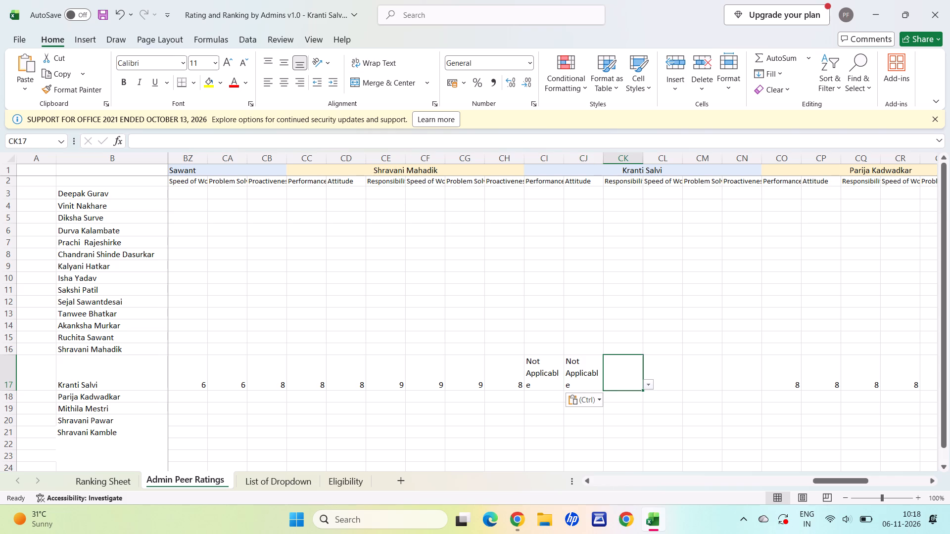
key(ctrl+v)
click(669, 374)
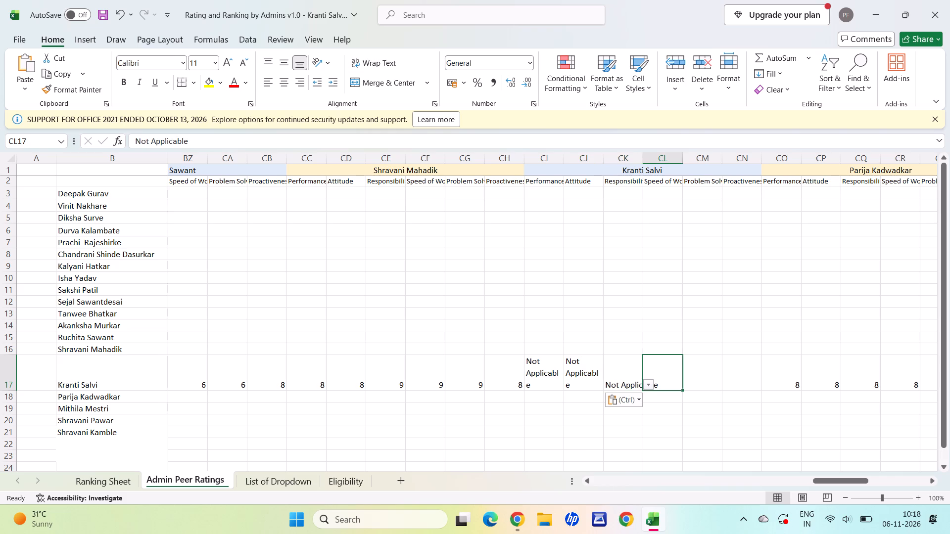
key(ctrl+v)
click(710, 371)
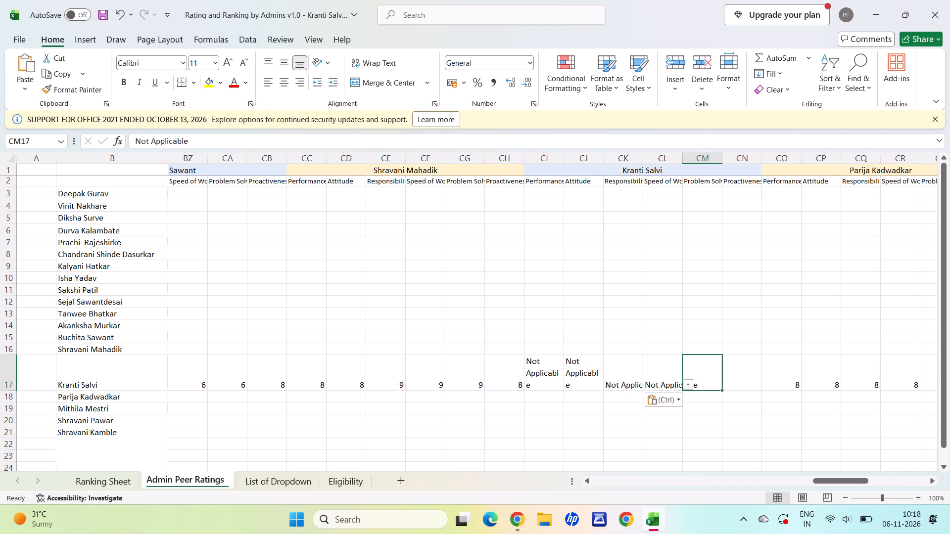
key(ctrl+v)
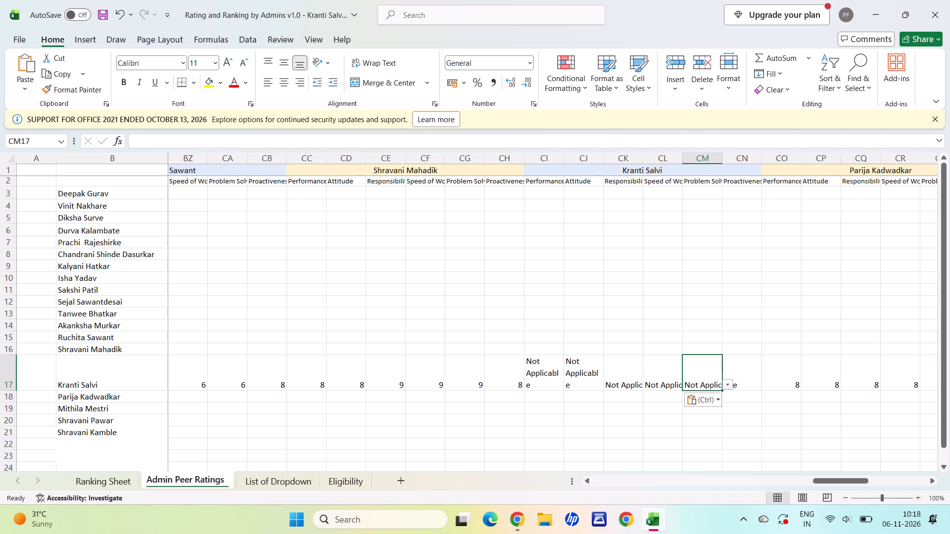
click(753, 372)
key(ctrl+v)
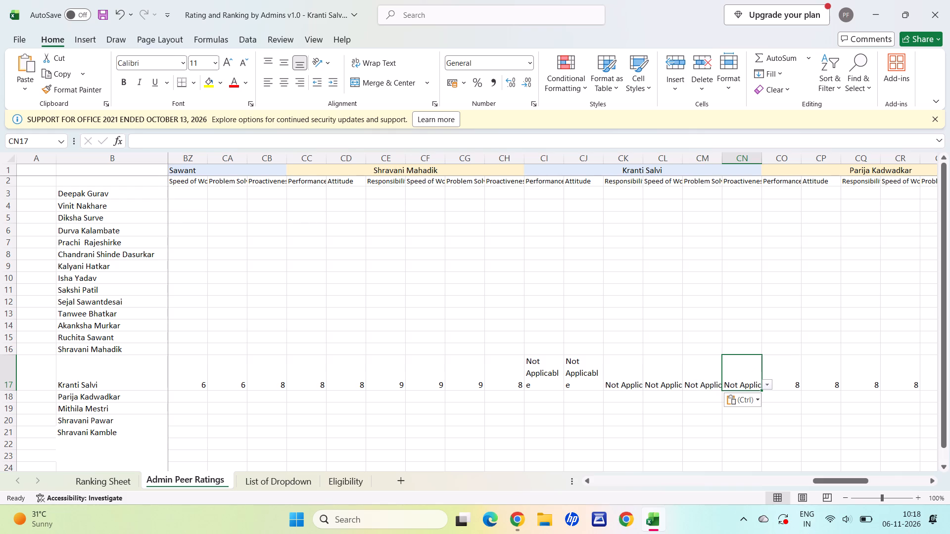
Apply Wrap Text to the self-rating cells CK17, CL17, CM17 and CN17.
ctrl+click(622, 373)
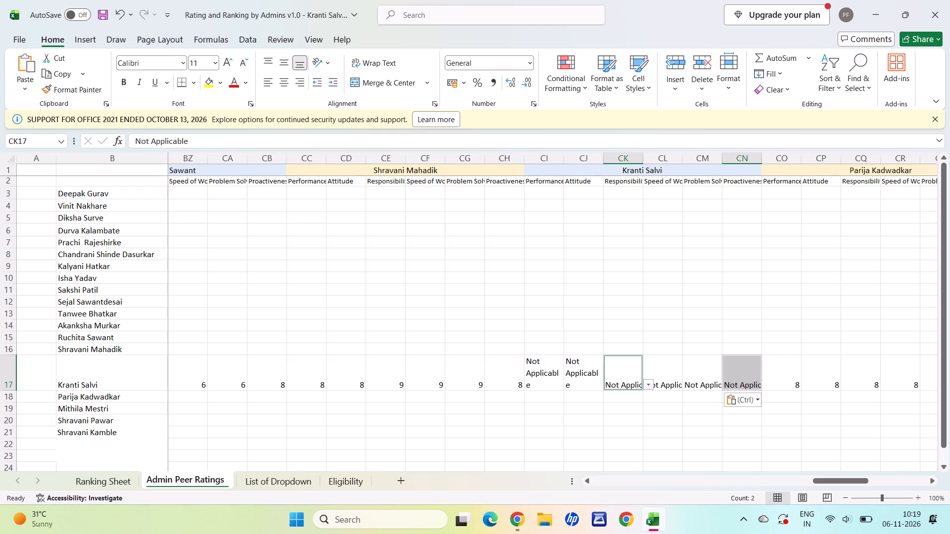
ctrl+click(631, 372)
ctrl+click(631, 372)
ctrl+click(677, 370)
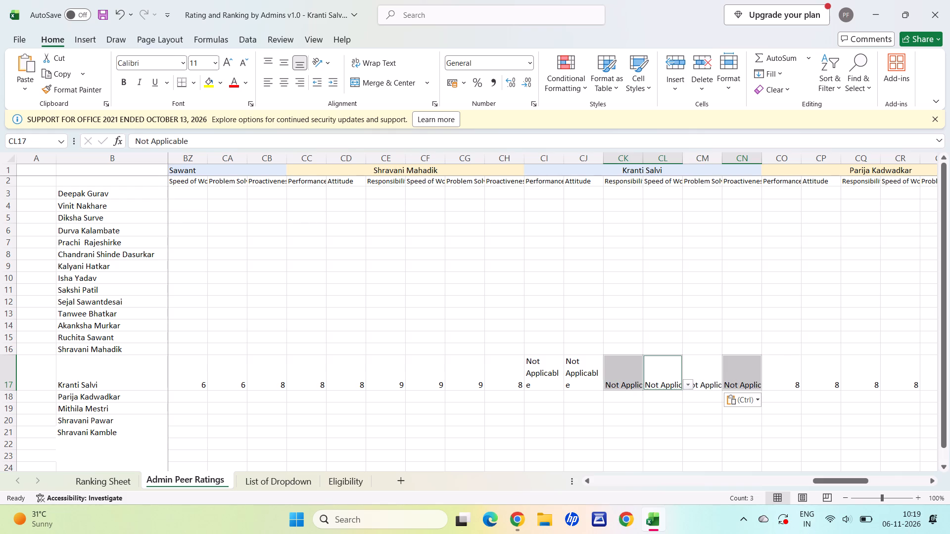
ctrl+click(701, 373)
ctrl+click(701, 373)
ctrl+click(701, 373)
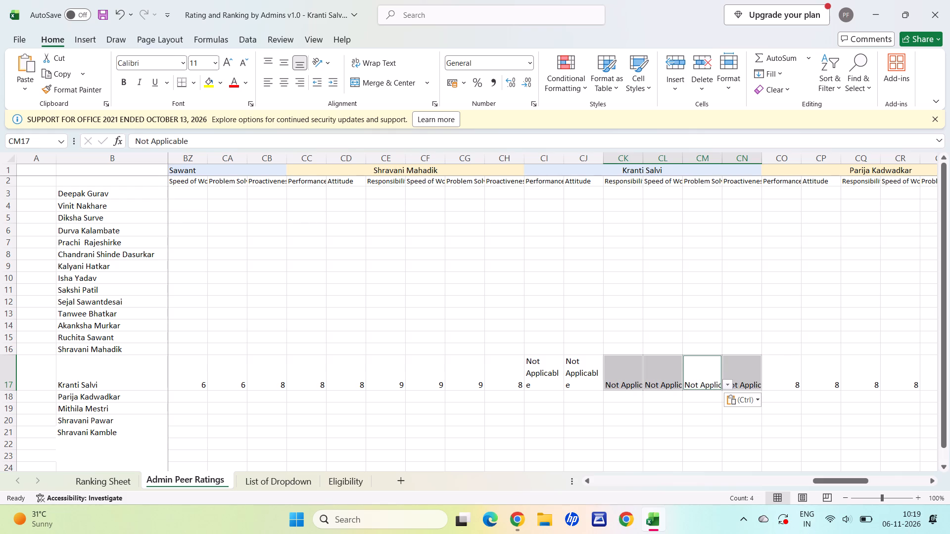
ctrl+click(749, 378)
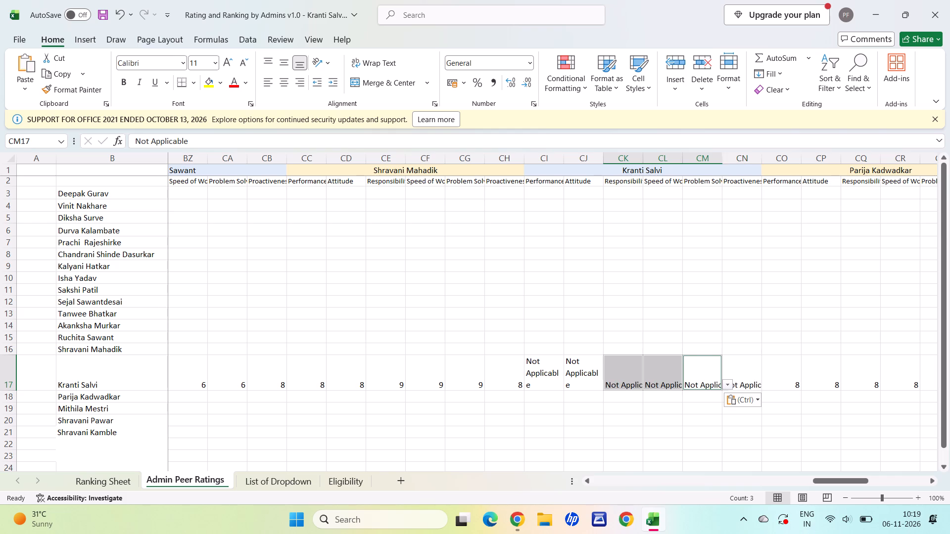
ctrl+click(709, 379)
ctrl+click(740, 378)
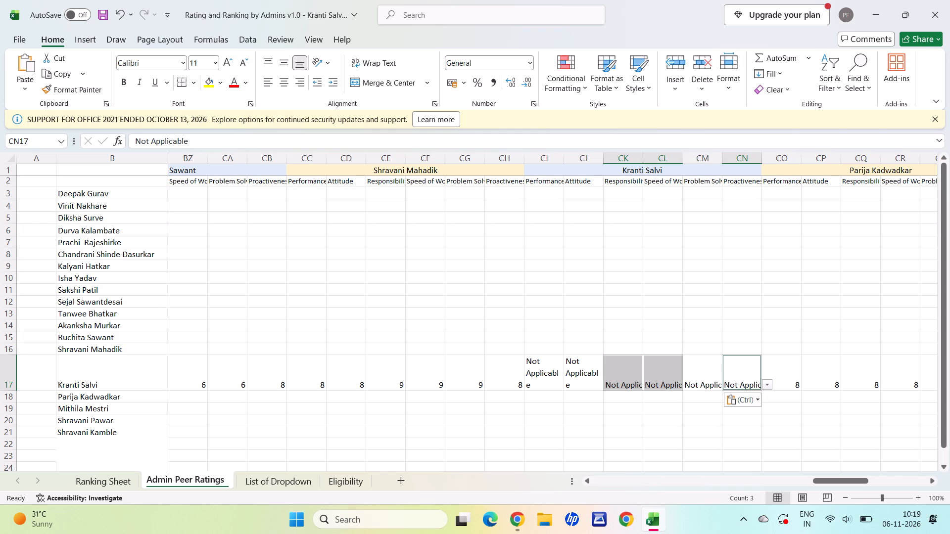
click(382, 60)
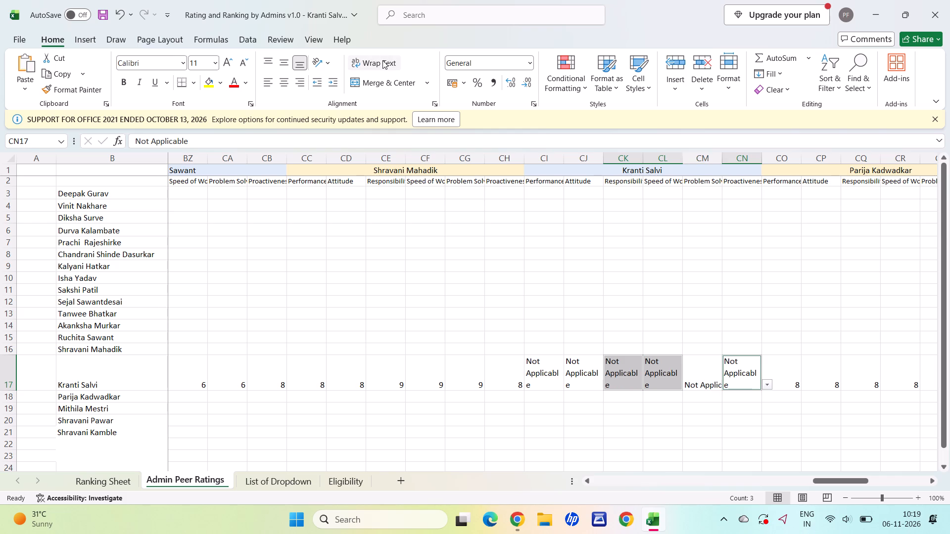
click(704, 376)
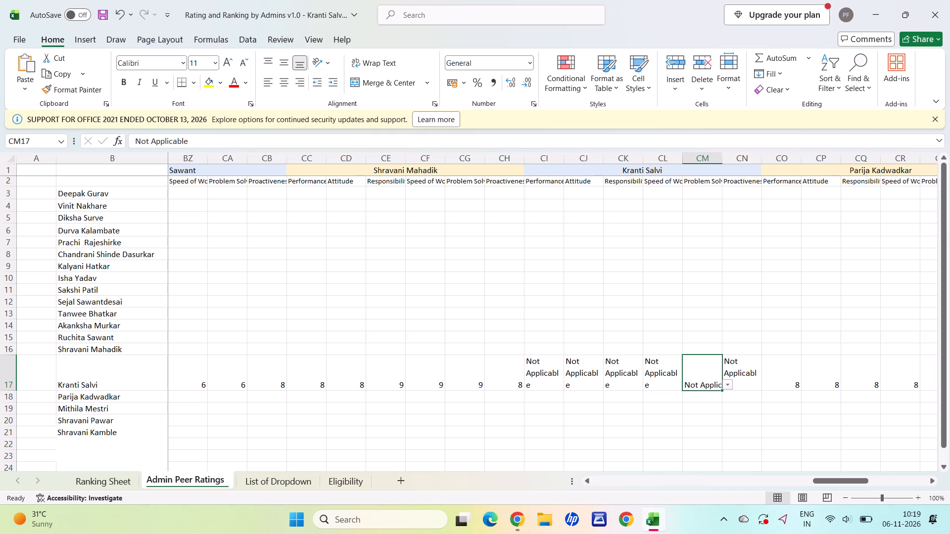
click(704, 376)
click(389, 60)
Review the row 17 ratings across the admin columns of Admin Peer Ratings.
click(565, 383)
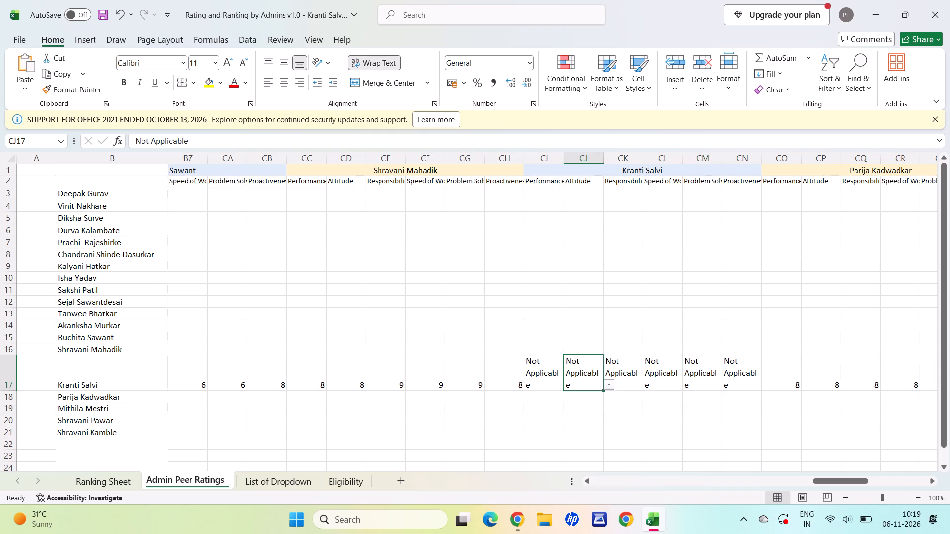
scroll(565, 383, left, 2)
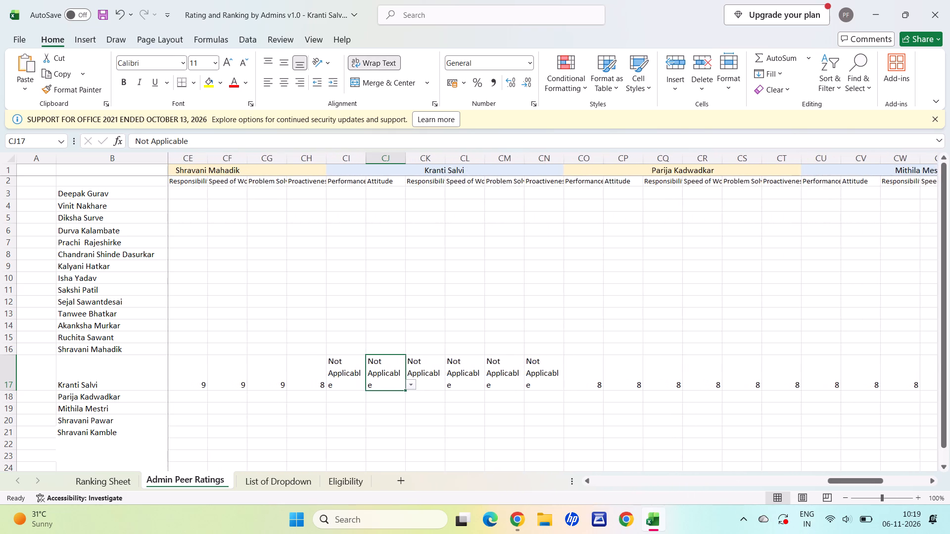
scroll(565, 383, right, 17)
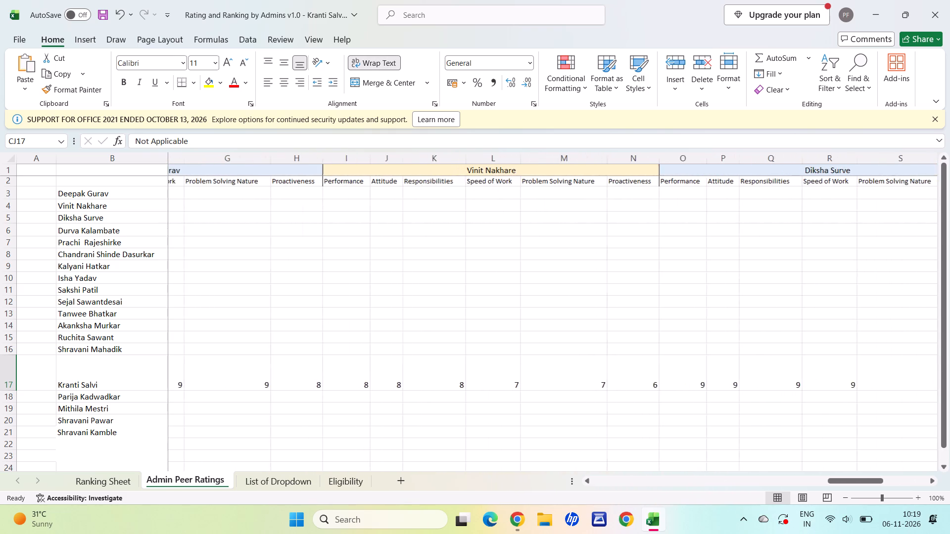
scroll(565, 383, right, 10)
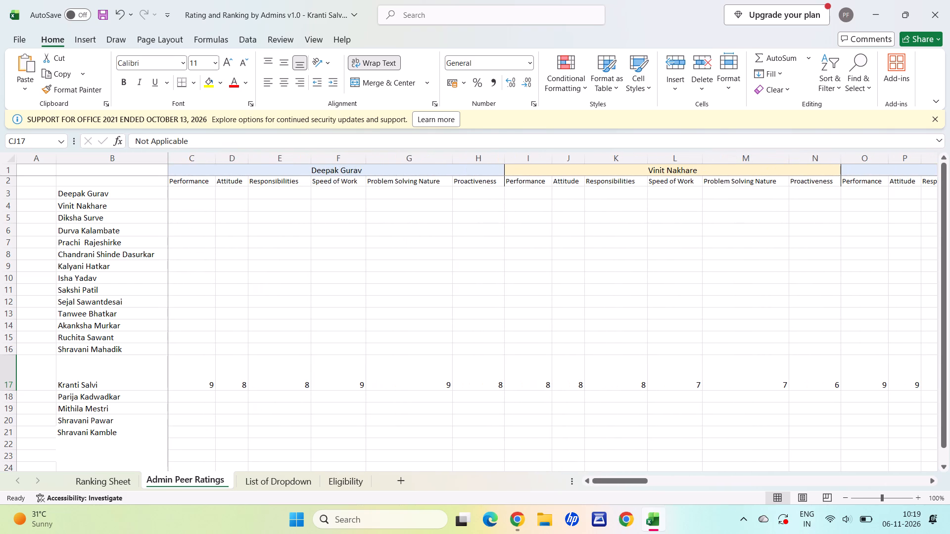
scroll(565, 383, left, 3)
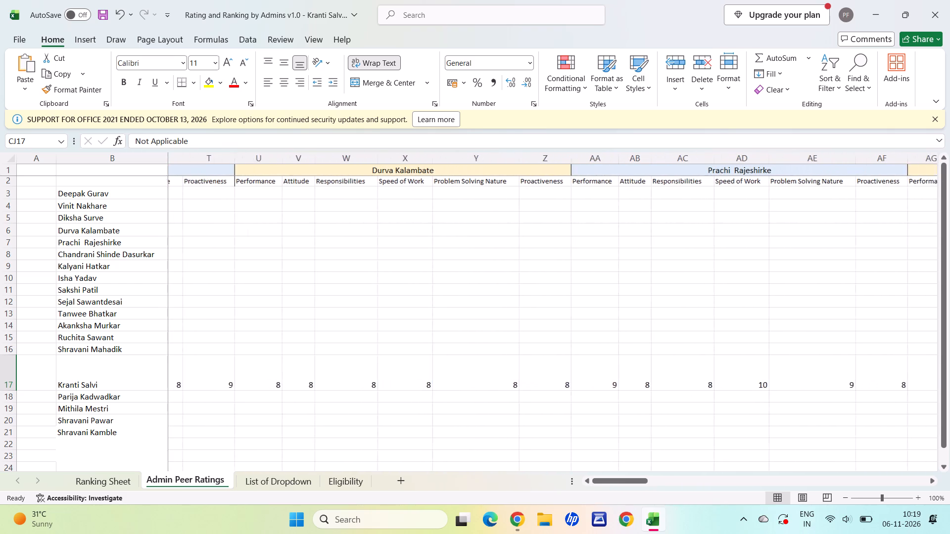
Examine the Ranking Sheet's categories and criteria, and the eligible candidates on List of Dropdown.
click(123, 482)
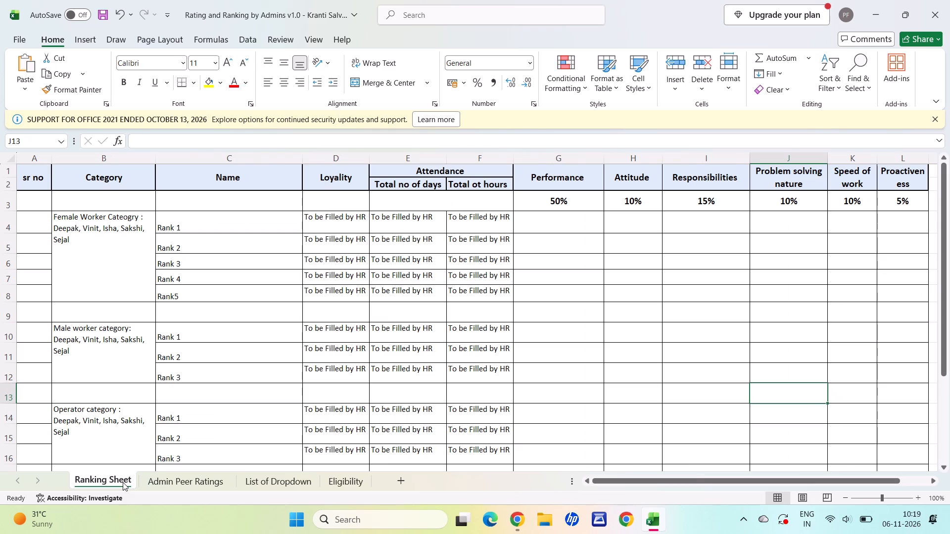
scroll(123, 482, down, 2)
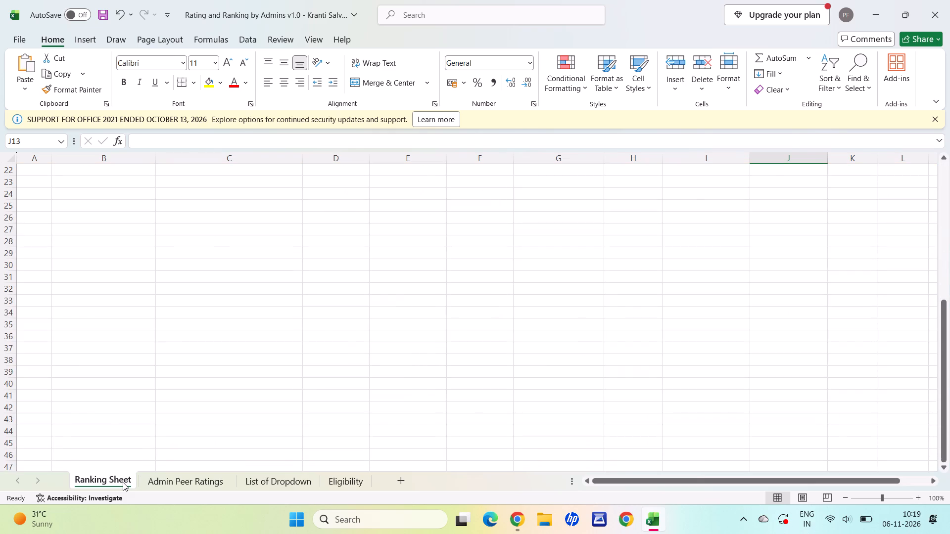
scroll(123, 482, up, 4)
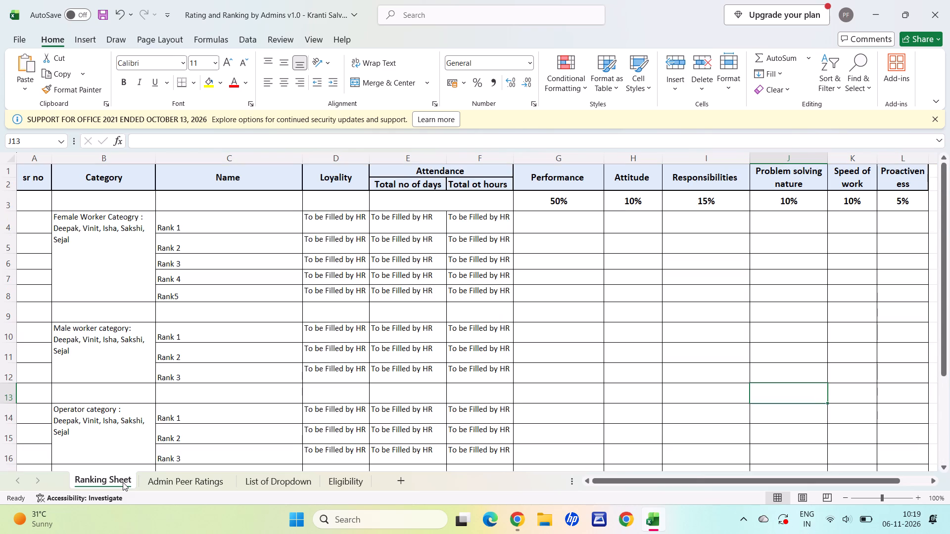
click(267, 482)
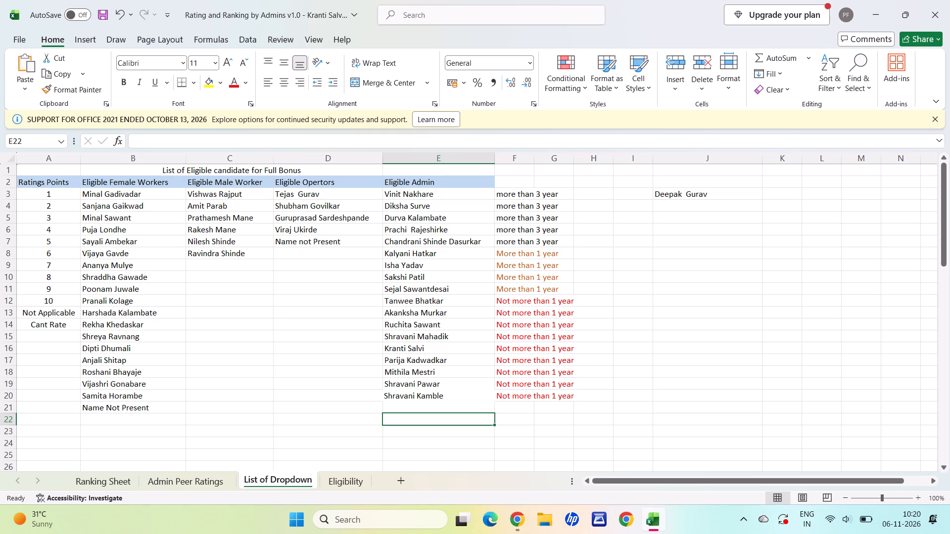
Examine the Eligibility sheet's joining dates, months of experience and bonus eligibility, down to the admin entries from row 73.
click(350, 482)
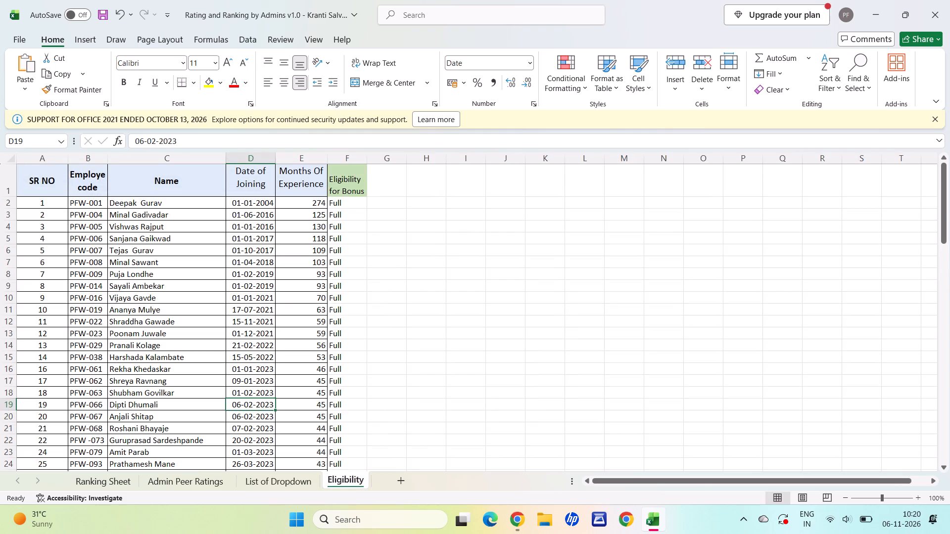
scroll(284, 315, down, 3)
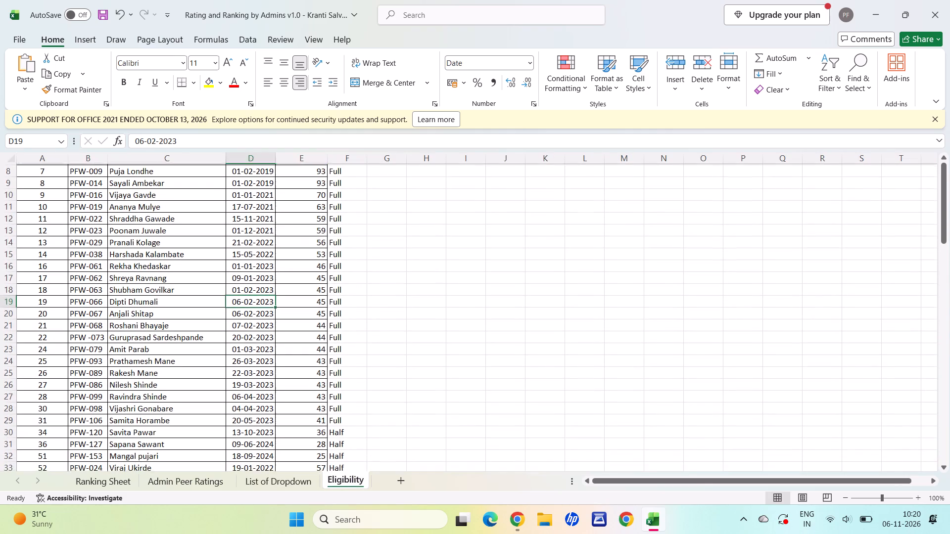
scroll(284, 315, down, 2)
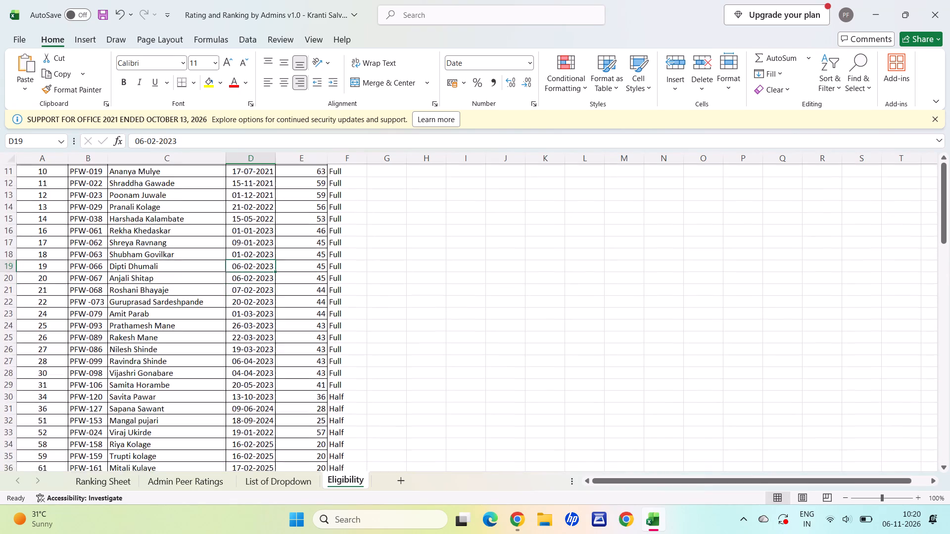
scroll(284, 315, down, 2)
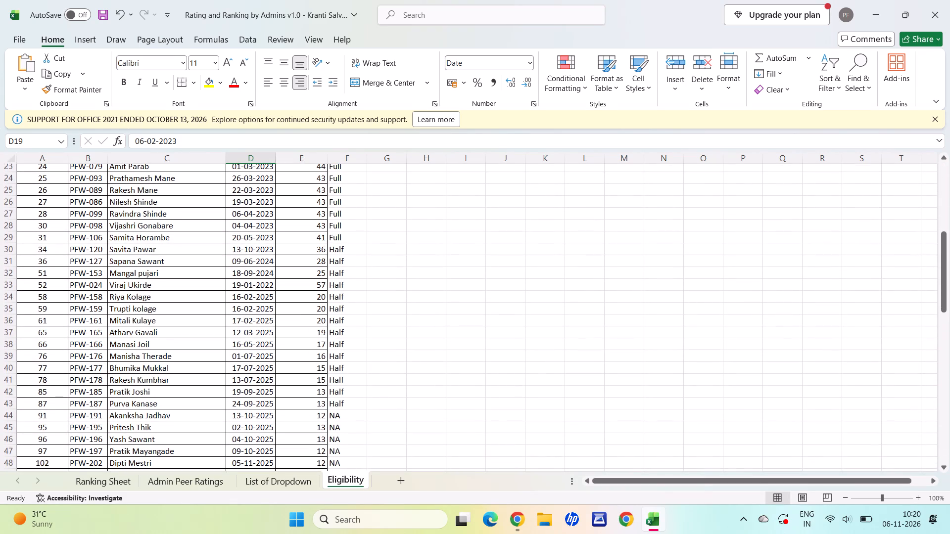
scroll(284, 315, down, 3)
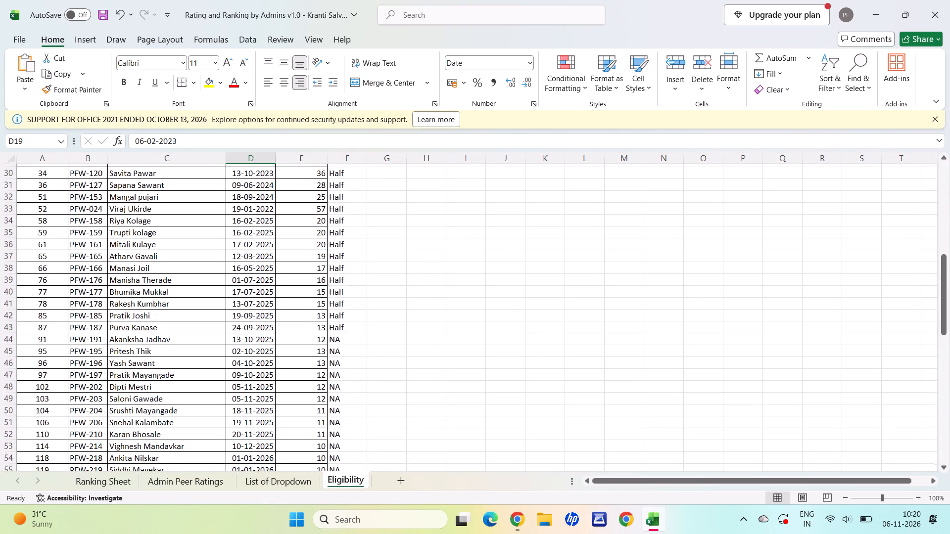
scroll(284, 315, down, 3)
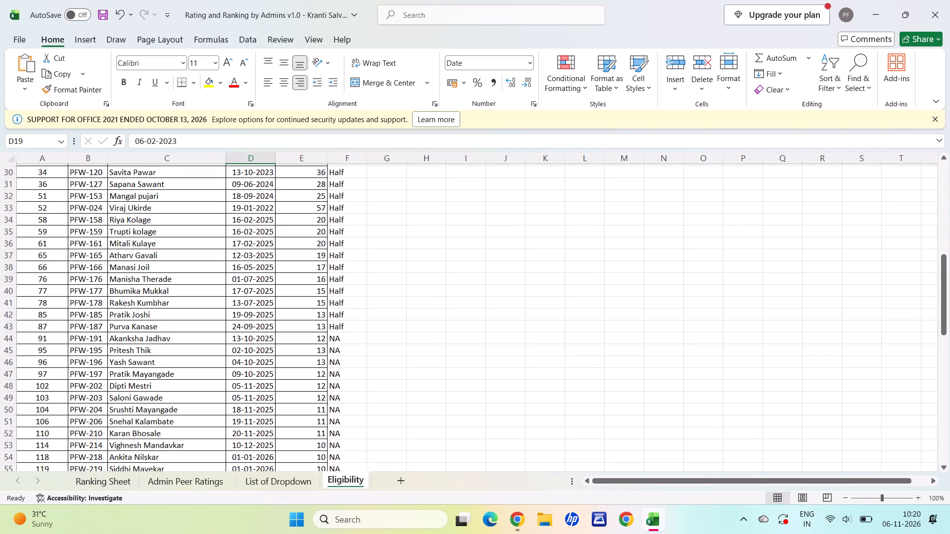
scroll(284, 315, down, 2)
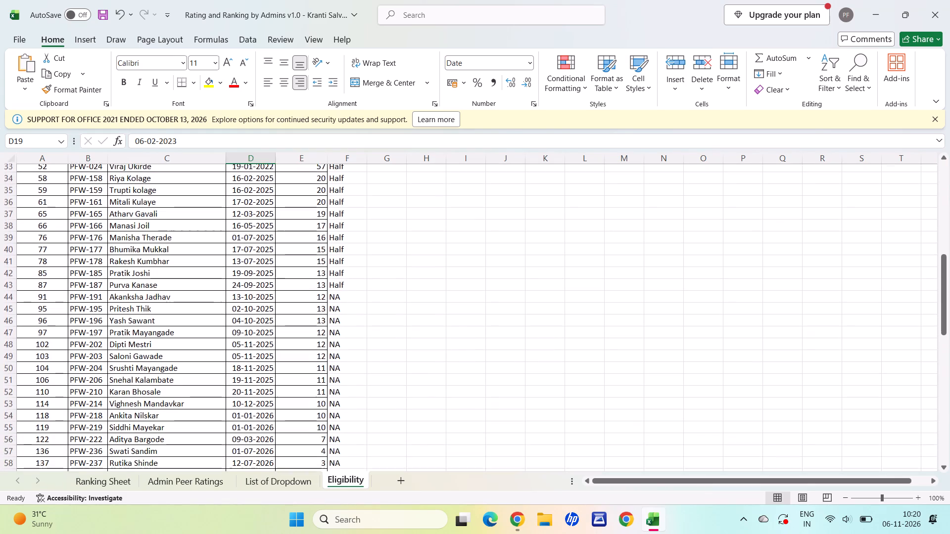
scroll(284, 315, down, 1)
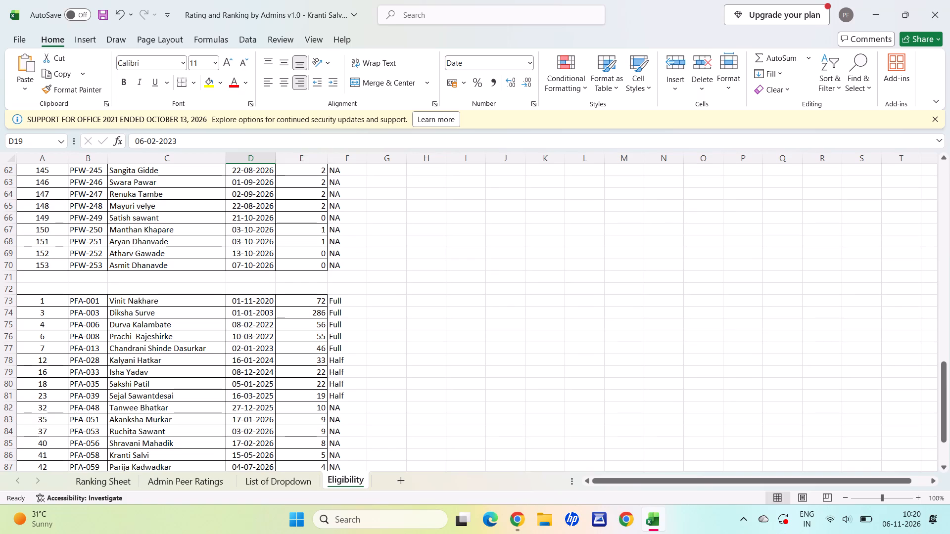
click(284, 315)
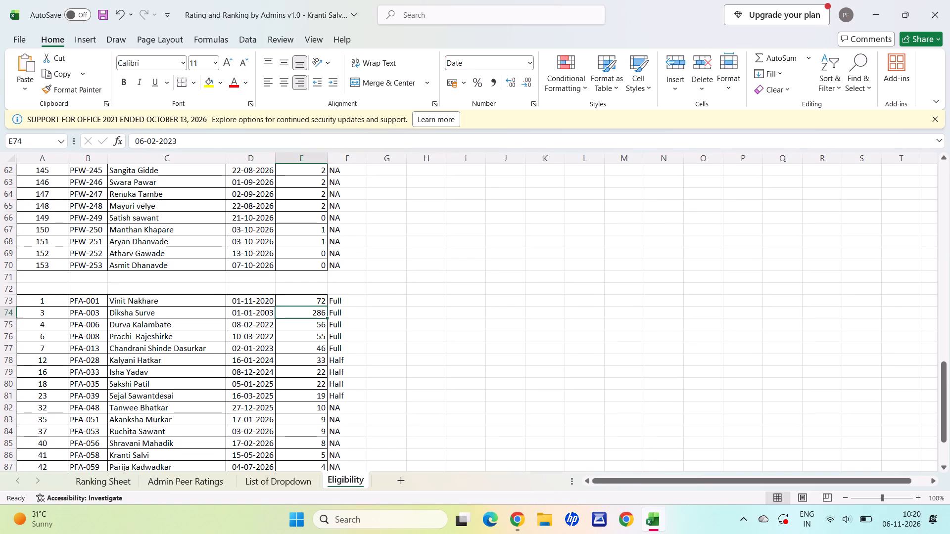
Examine the Months of Experience formula in E13 and the employees' bonus eligibility down the Eligibility sheet.
scroll(284, 315, up, 7)
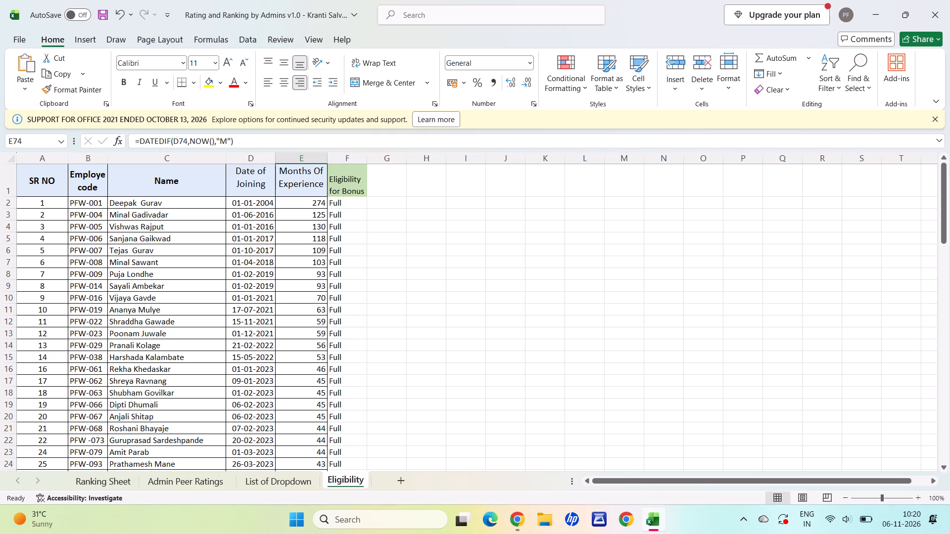
click(278, 335)
scroll(278, 335, down, 3)
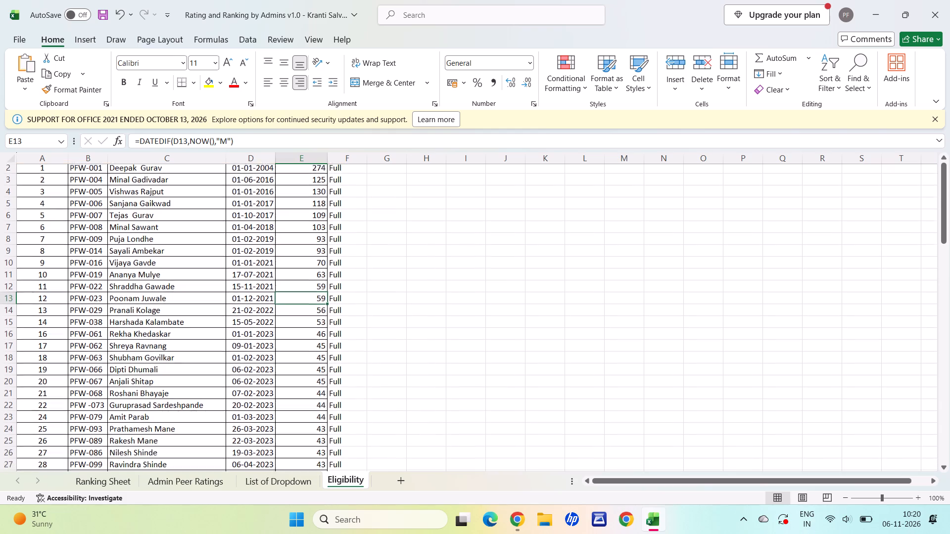
scroll(278, 335, down, 4)
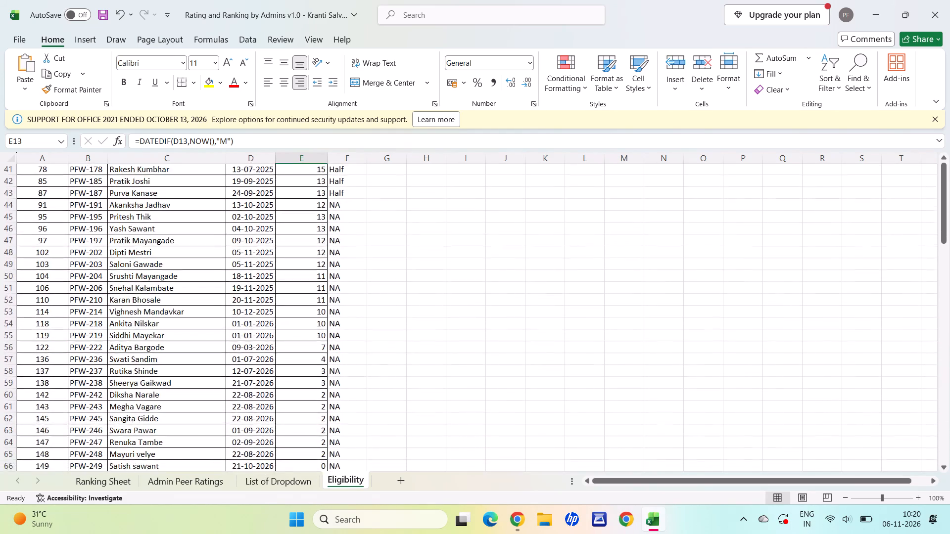
scroll(278, 335, down, 4)
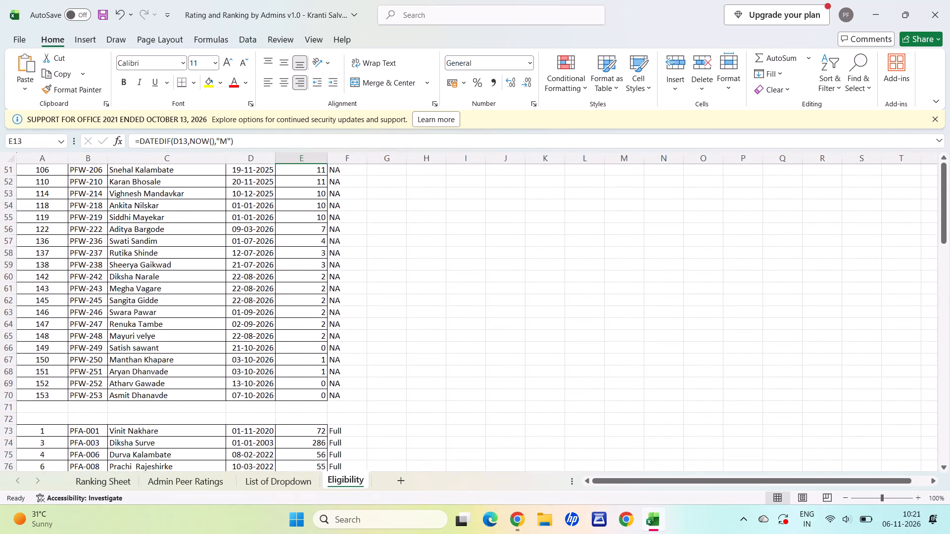
scroll(278, 335, down, 2)
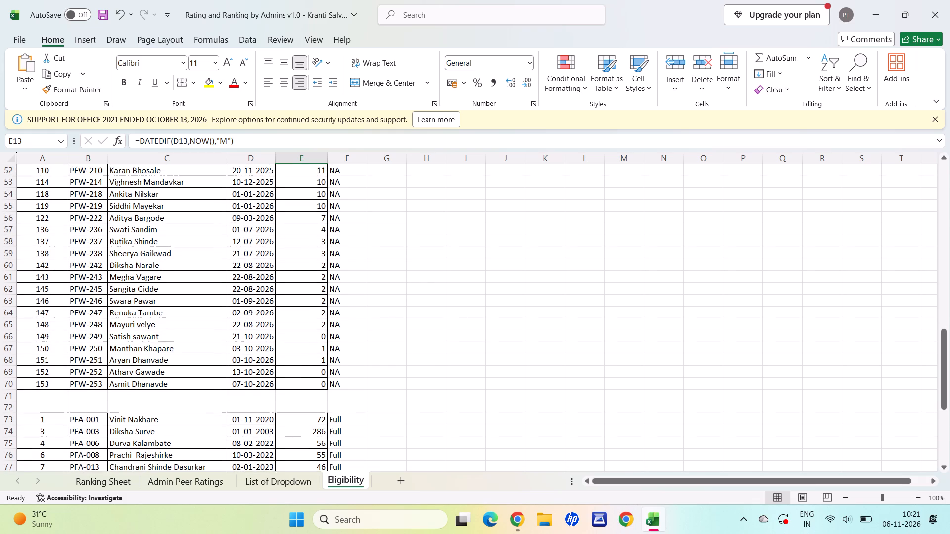
Examine the admin entries in rows 73 to 92 of the Eligibility sheet for joining dates, experience and bonus eligibility.
scroll(278, 335, down, 2)
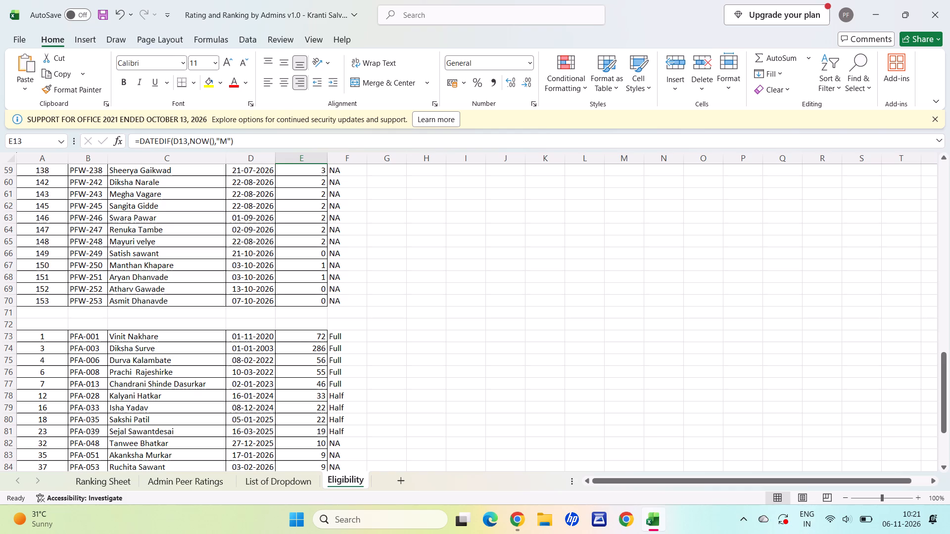
scroll(340, 425, down, 1)
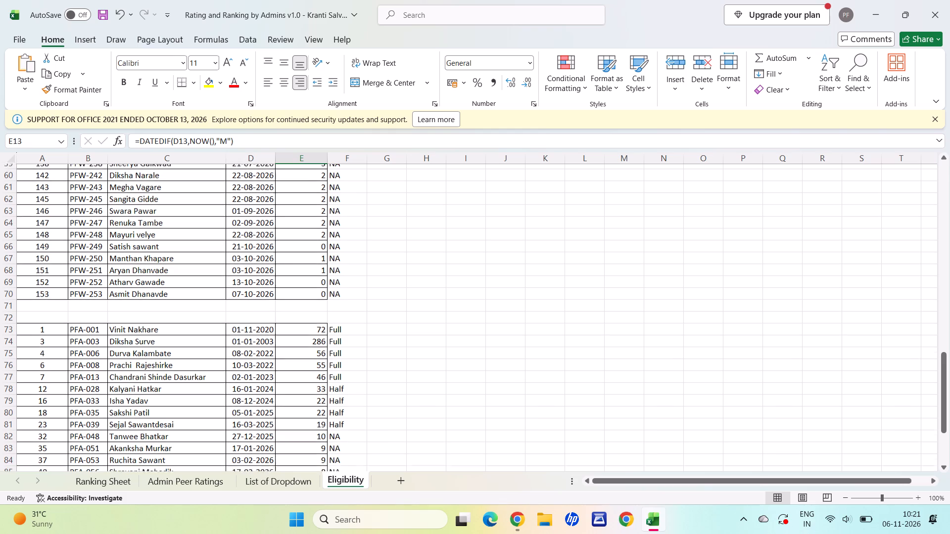
scroll(340, 425, down, 1)
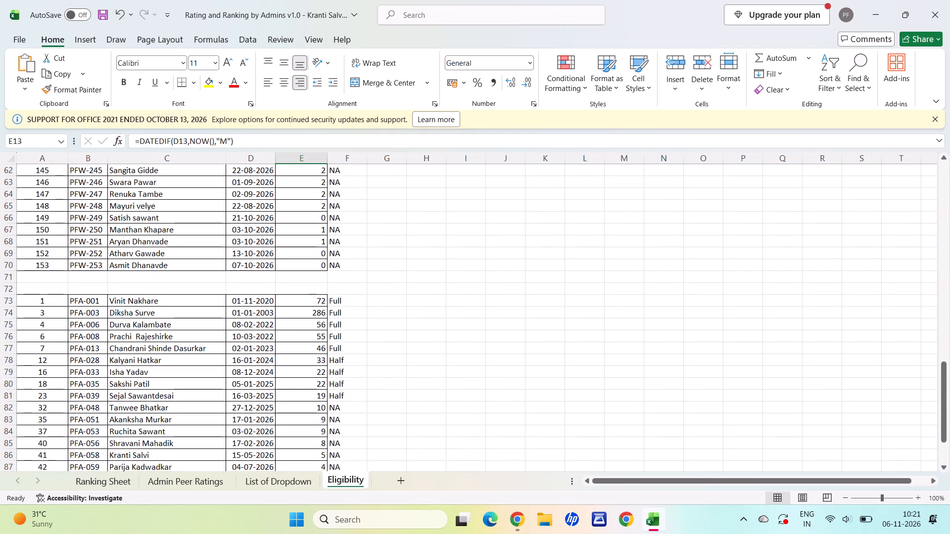
scroll(317, 459, down, 1)
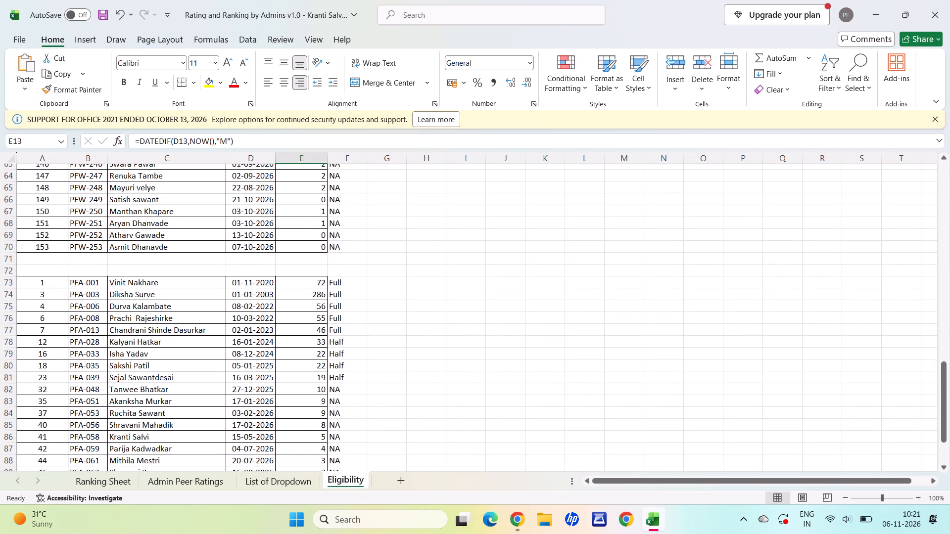
scroll(317, 459, down, 2)
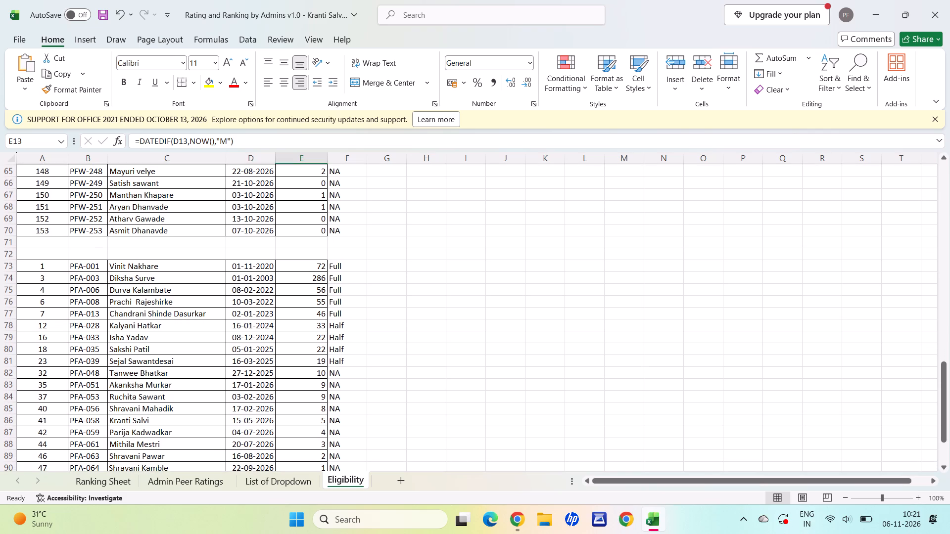
scroll(317, 459, down, 1)
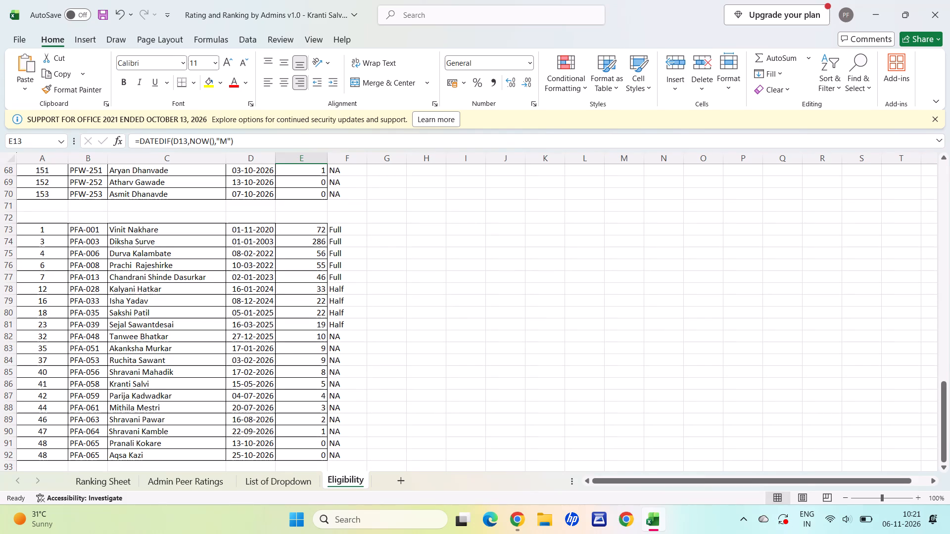
scroll(317, 459, down, 4)
scroll(353, 519, up, 3)
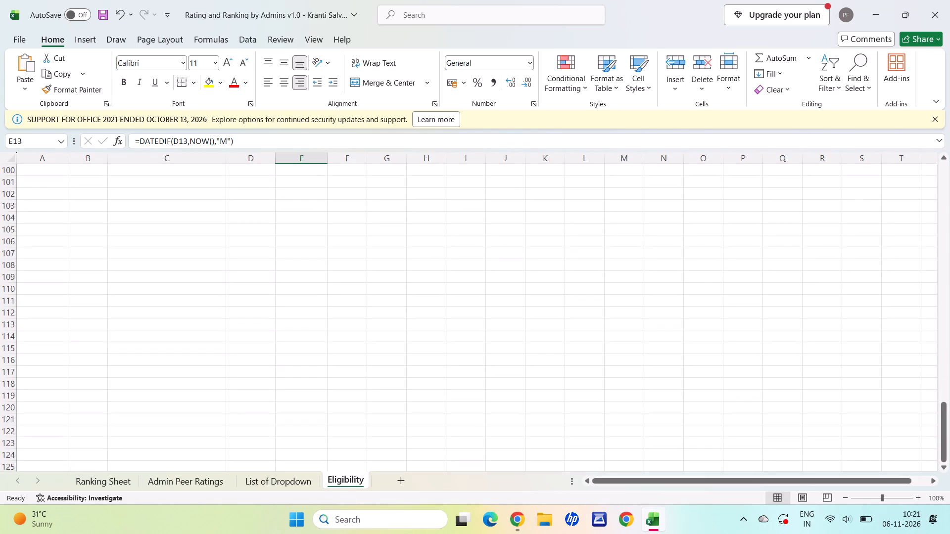
scroll(379, 295, up, 5)
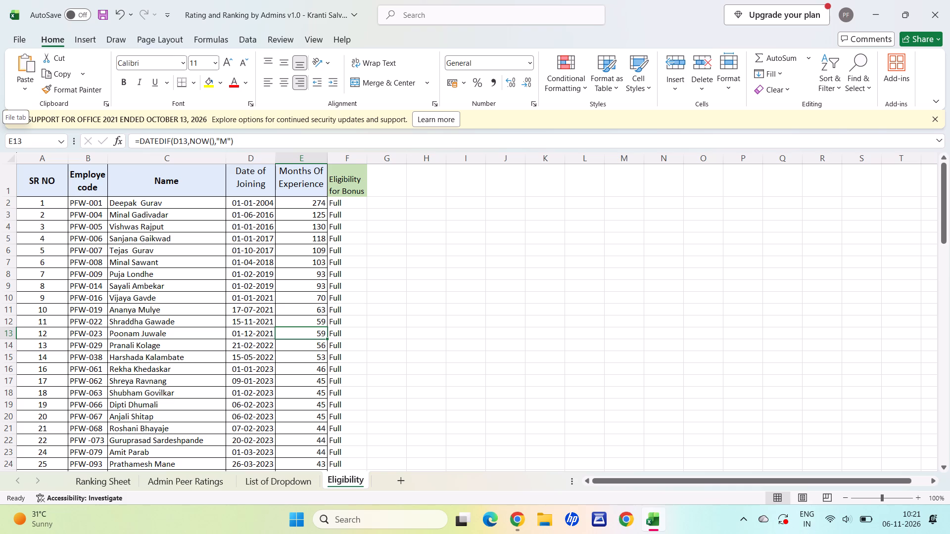
Return to the Admin Peer Ratings sheet and save the workbook.
click(204, 482)
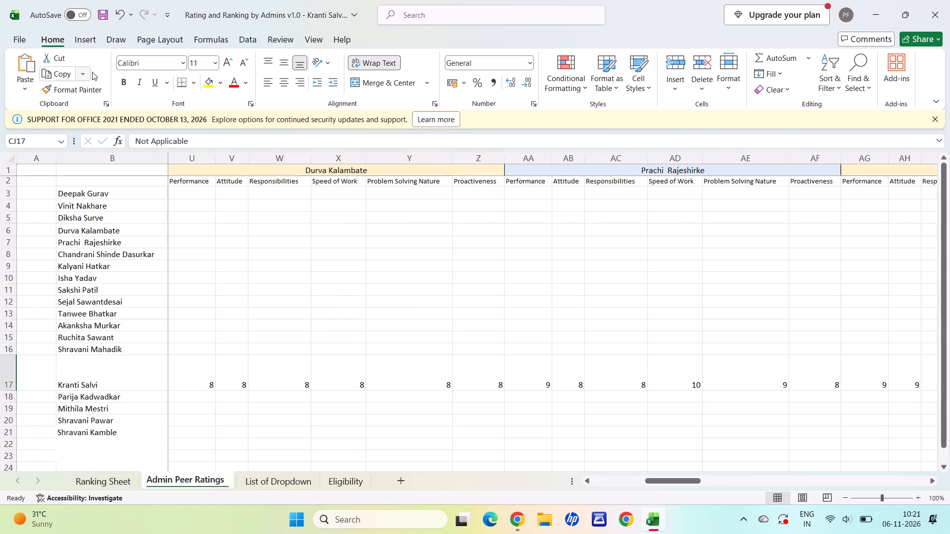
click(13, 39)
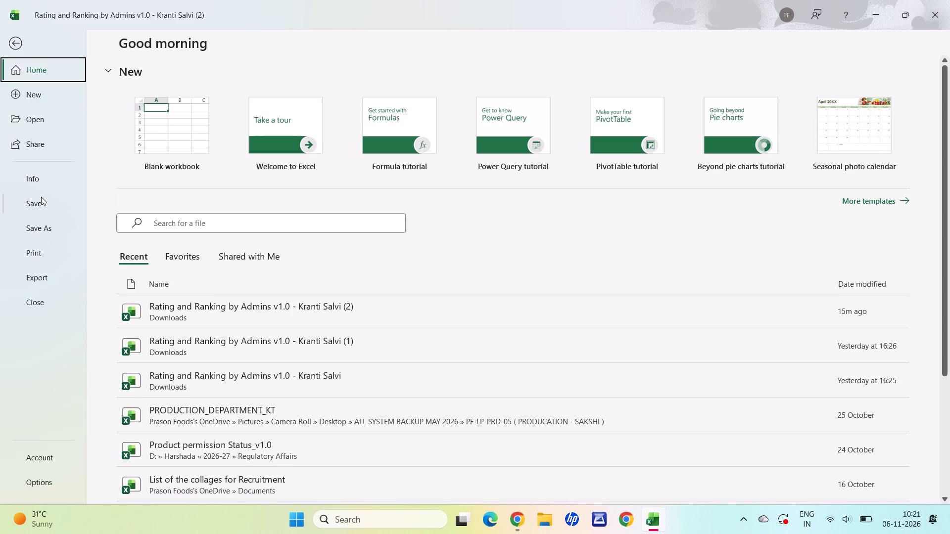
click(41, 197)
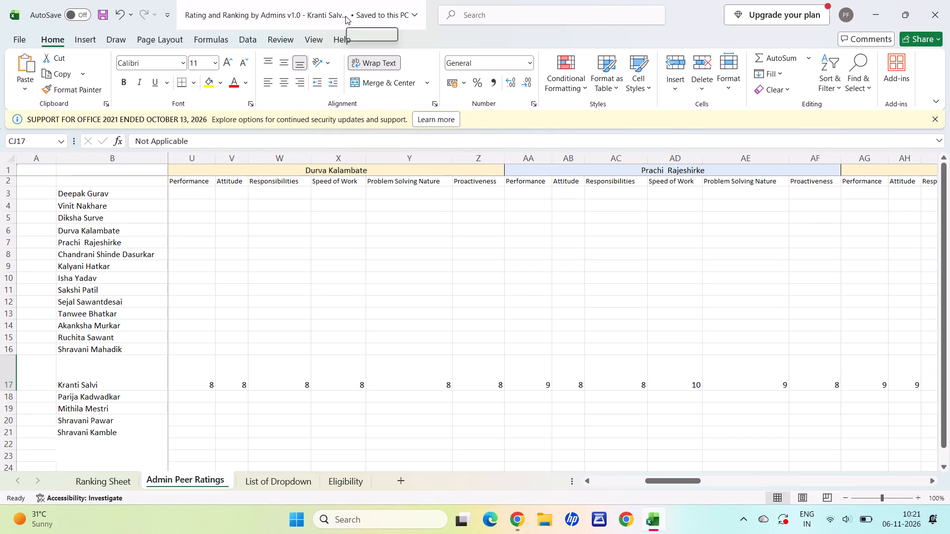
Begin saving a copy of the workbook in the Downloads folder, adding a space after "(2)" in the file name.
click(21, 34)
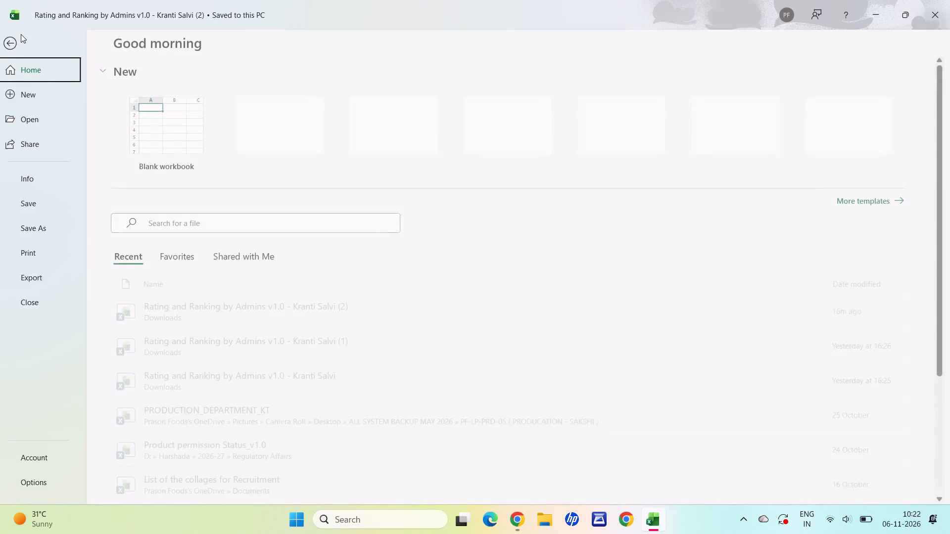
click(43, 228)
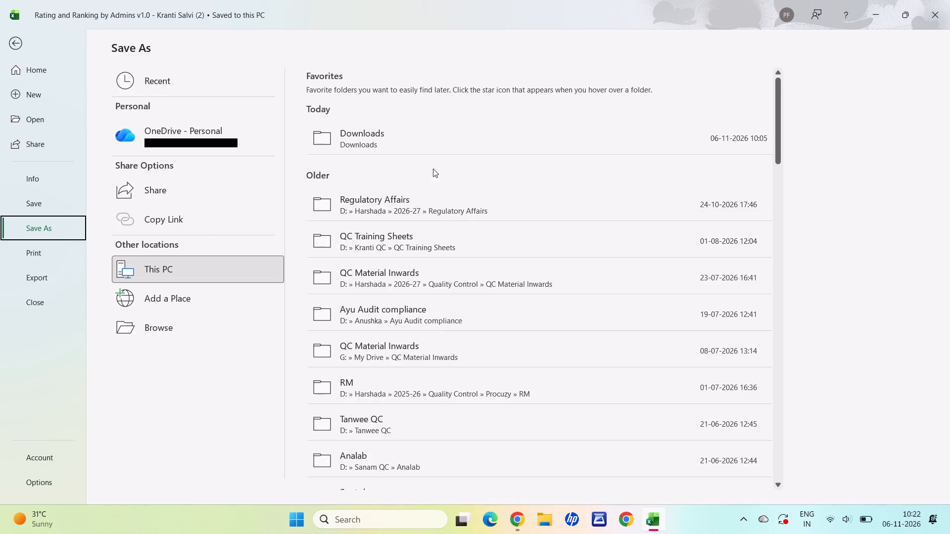
click(404, 126)
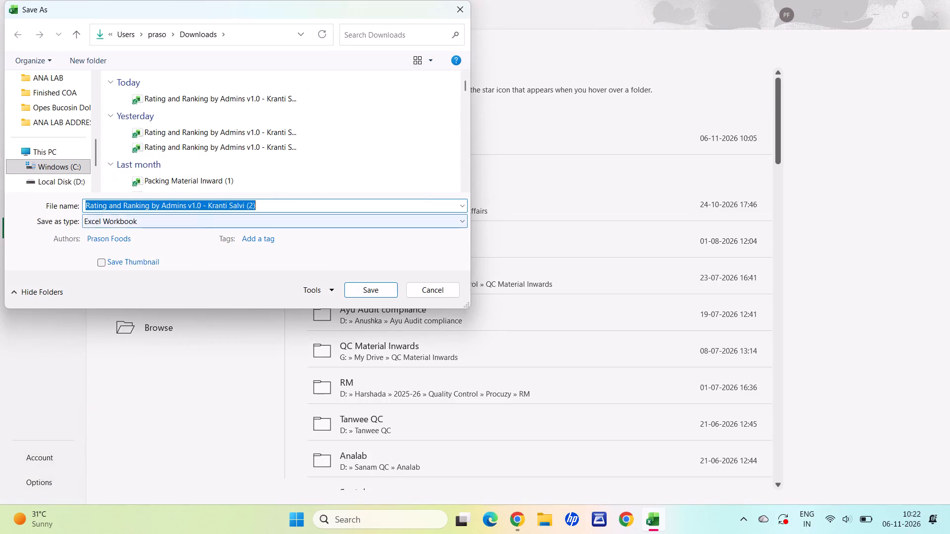
click(257, 209)
key(space)
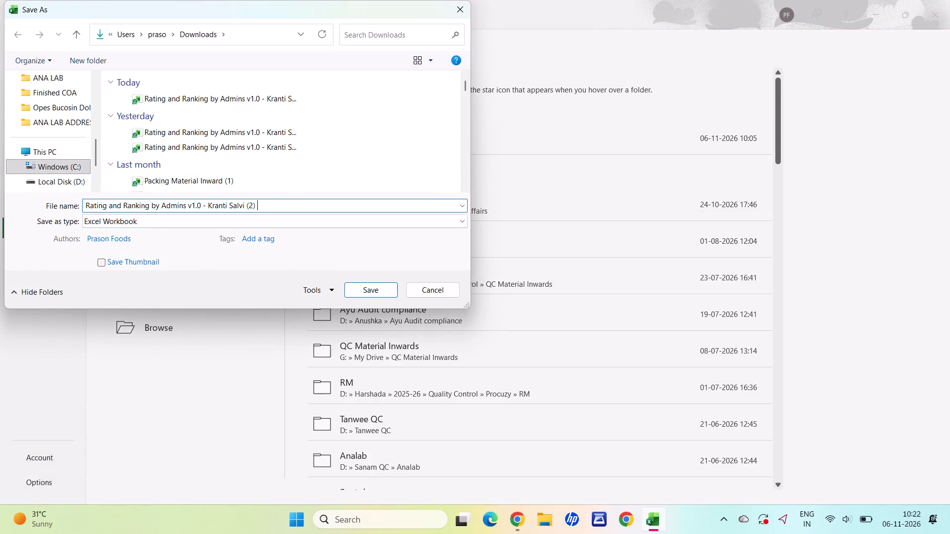
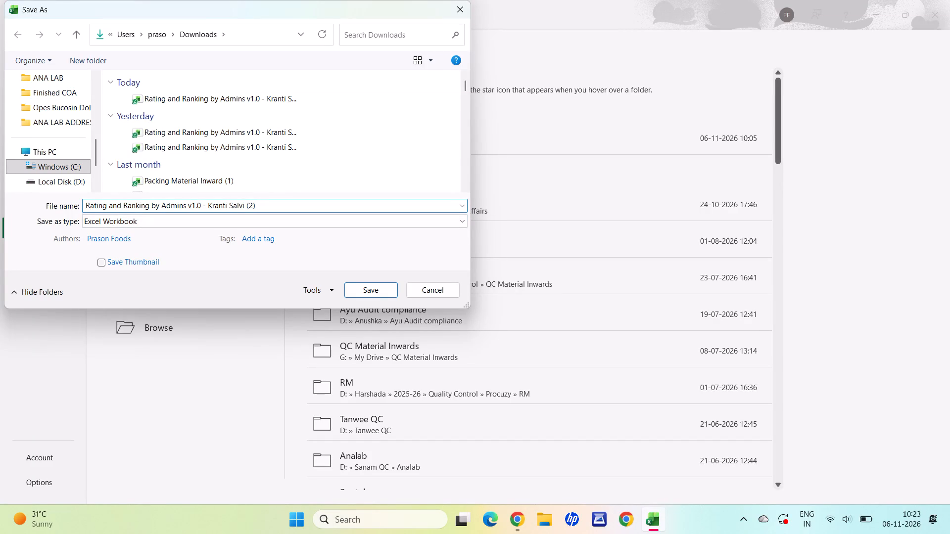
Save the Rating and Ranking by Admins v1.0 copy in Downloads as an Excel Workbook under the file name ending in "(2)".
click(362, 293)
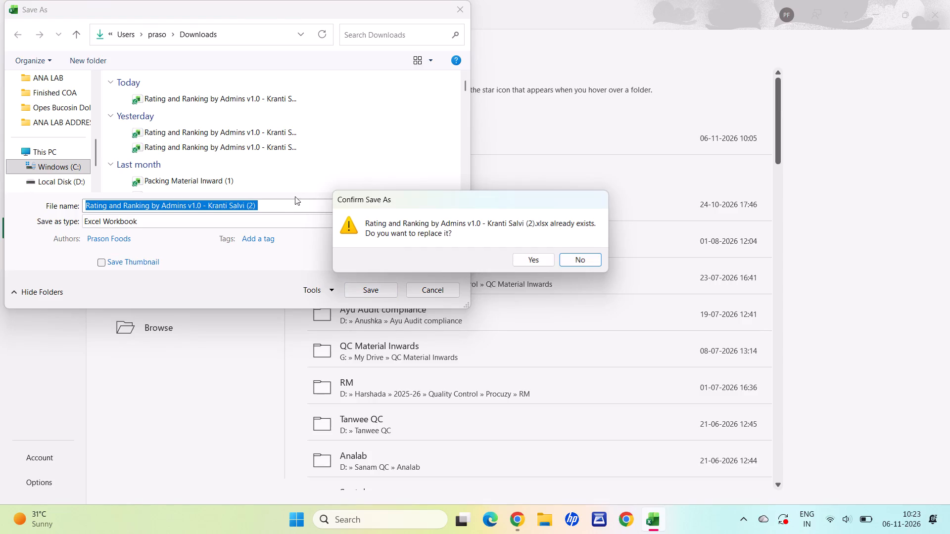
click(276, 207)
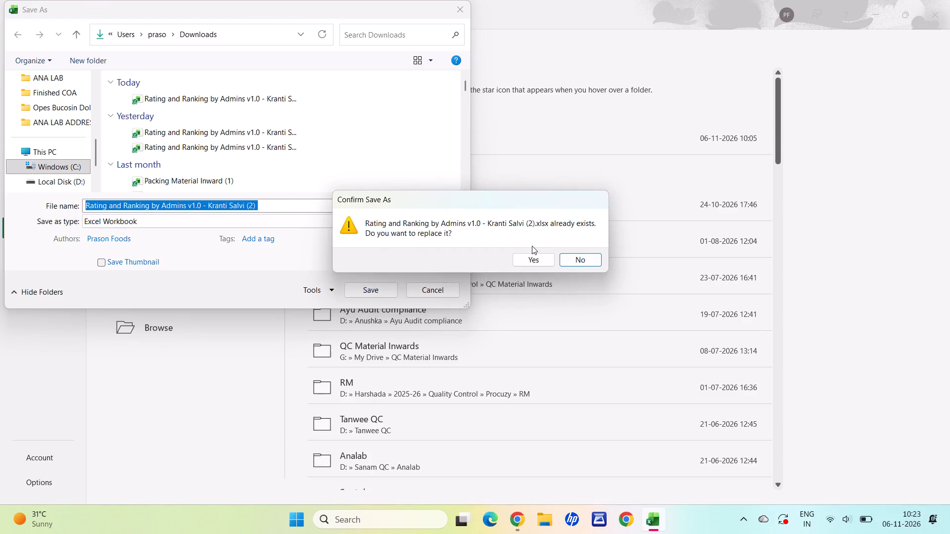
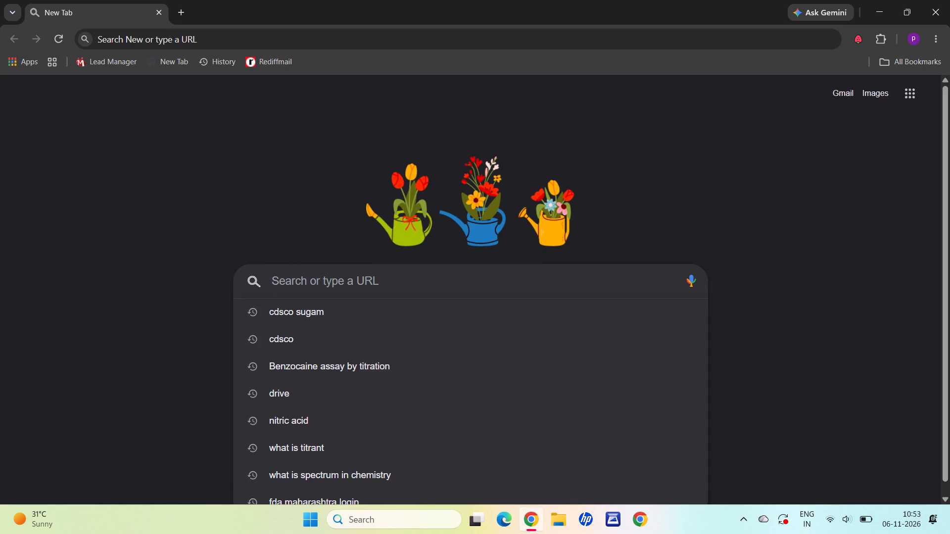
Switch to a new Google Chrome tab and enter "FDA" as the web search query.
text(FDA)
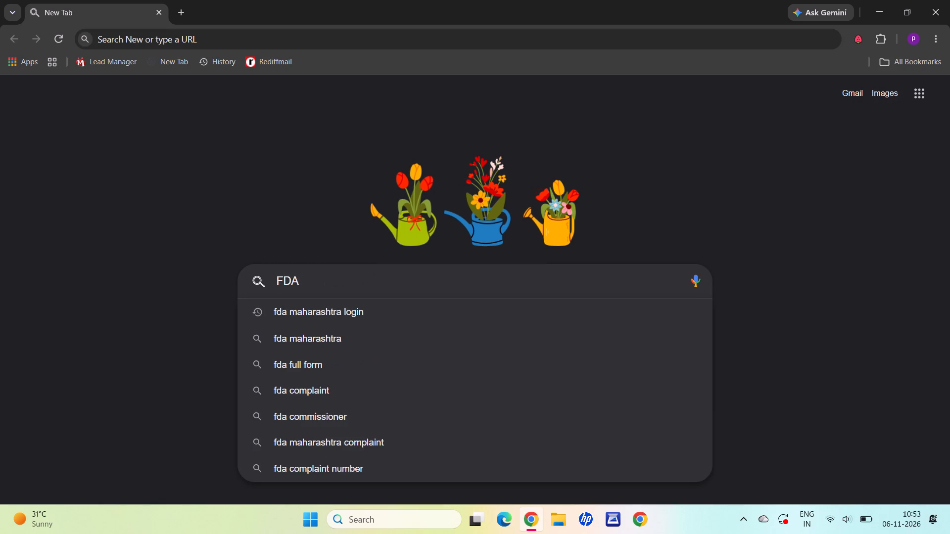
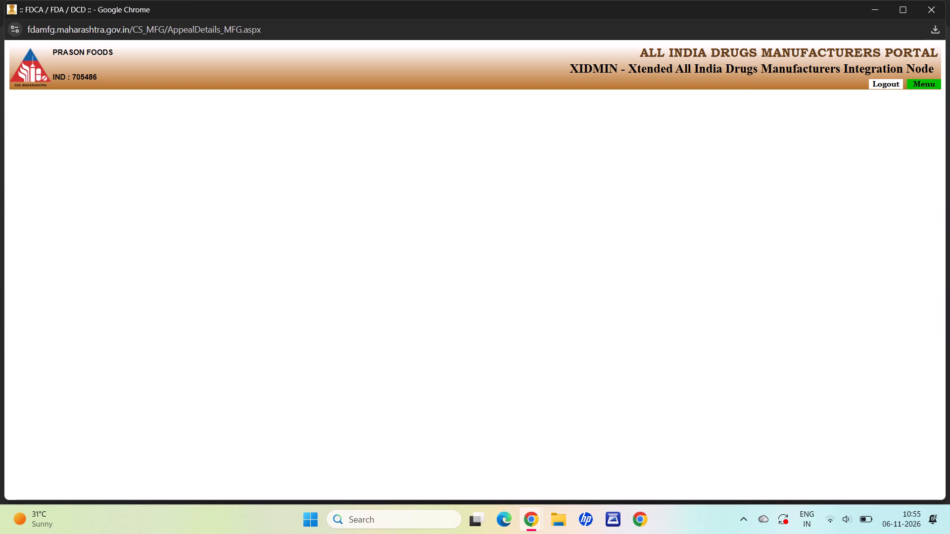
Return to the FDA portal's main page and open eSEND Application to Dept. in the MFA section.
click(935, 84)
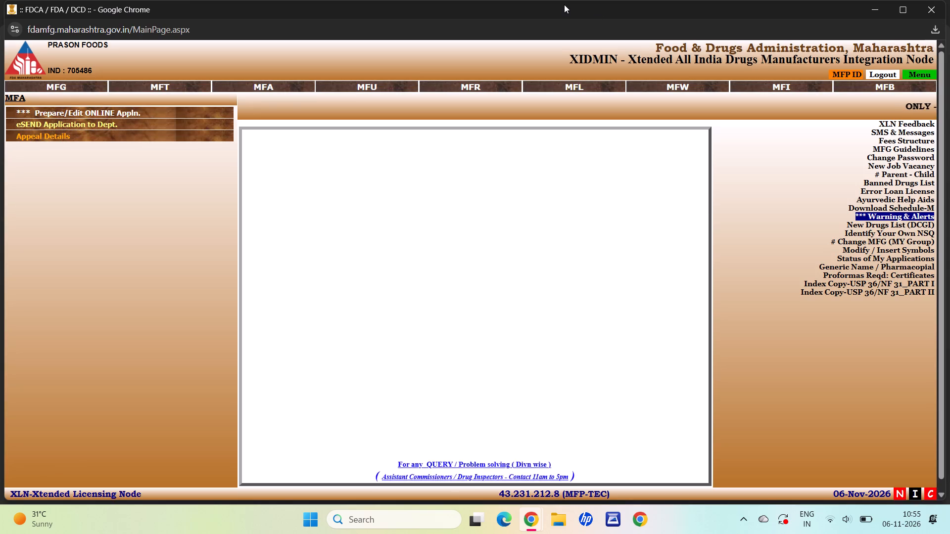
click(254, 88)
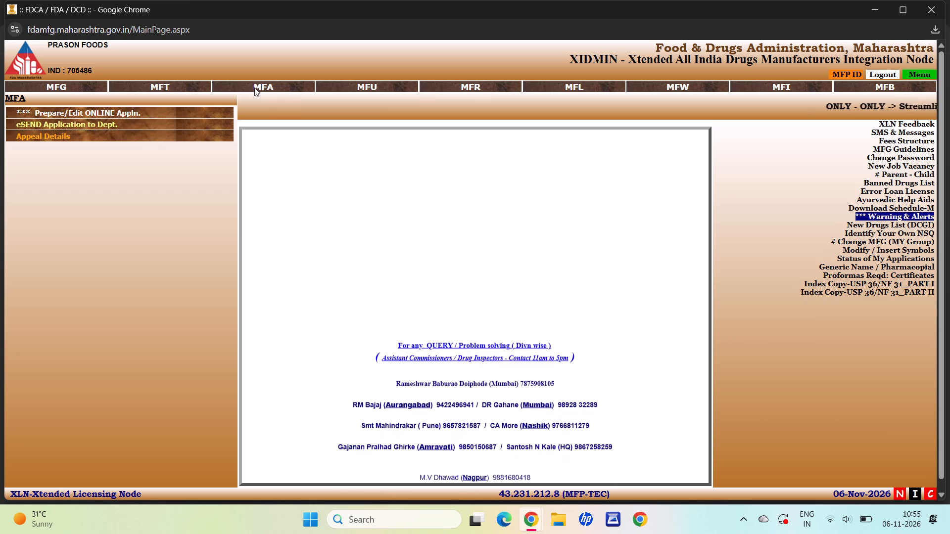
click(263, 87)
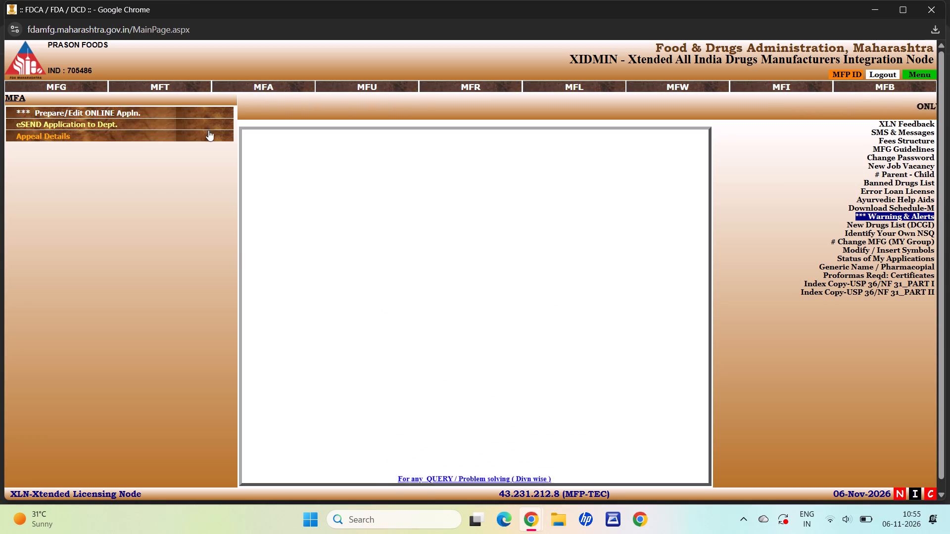
double_click(181, 121)
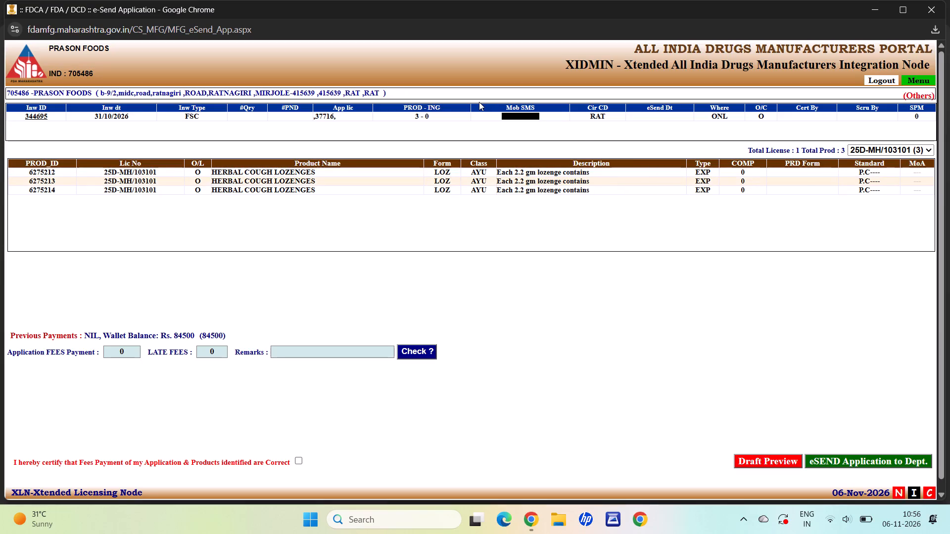
Examine the FSC application dated 31/10/2026, its herbal cough lozenge product entries and the available licence choices.
click(38, 118)
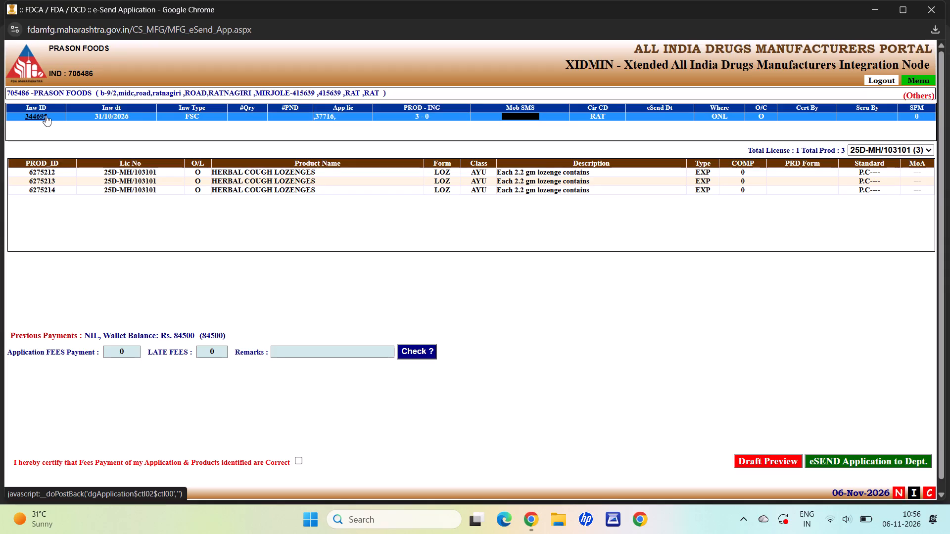
click(46, 115)
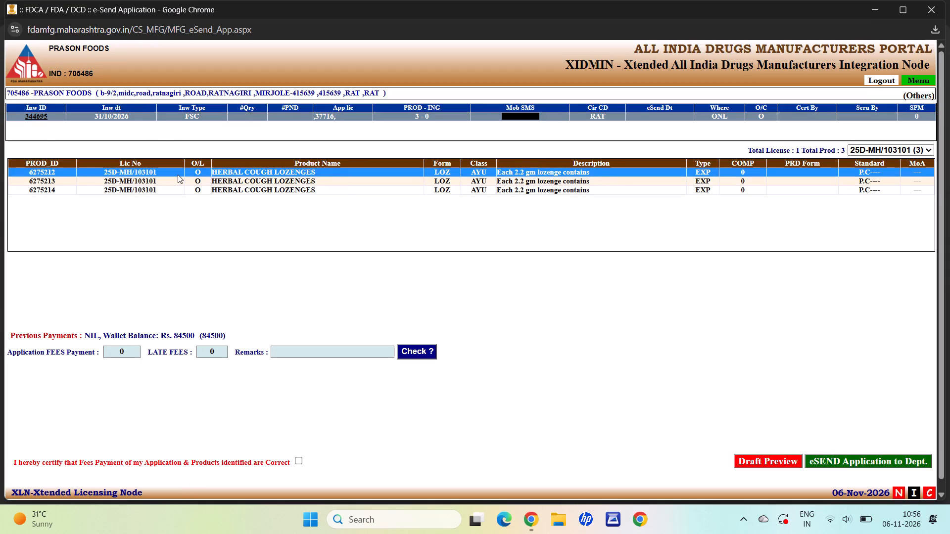
double_click(68, 169)
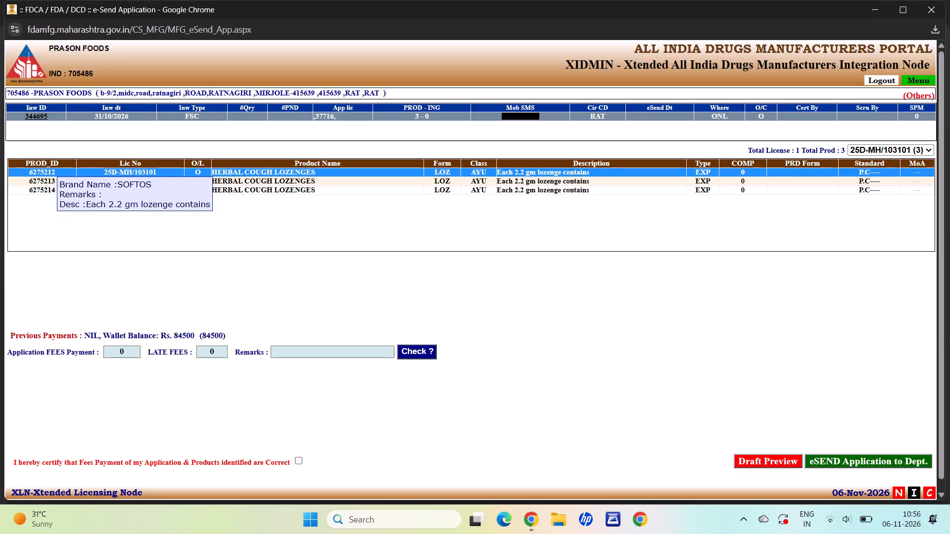
click(40, 172)
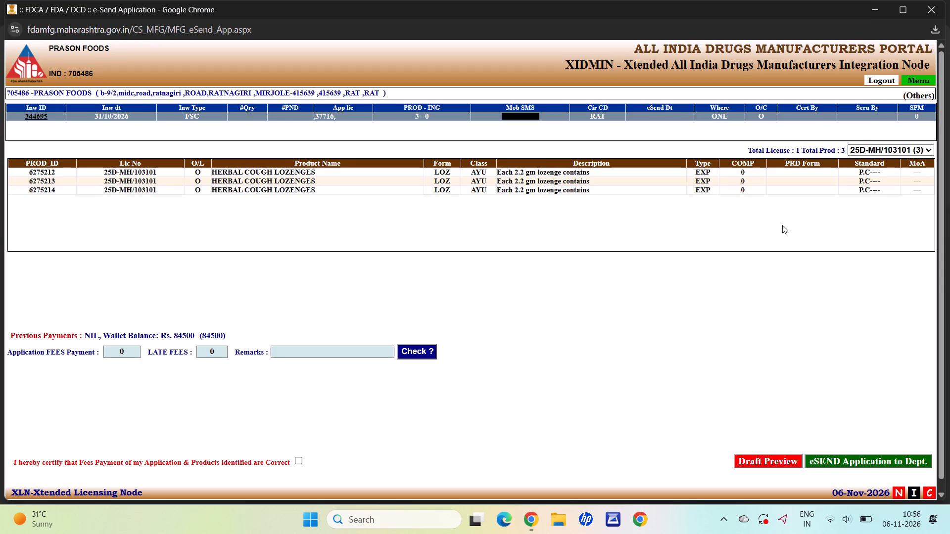
click(932, 147)
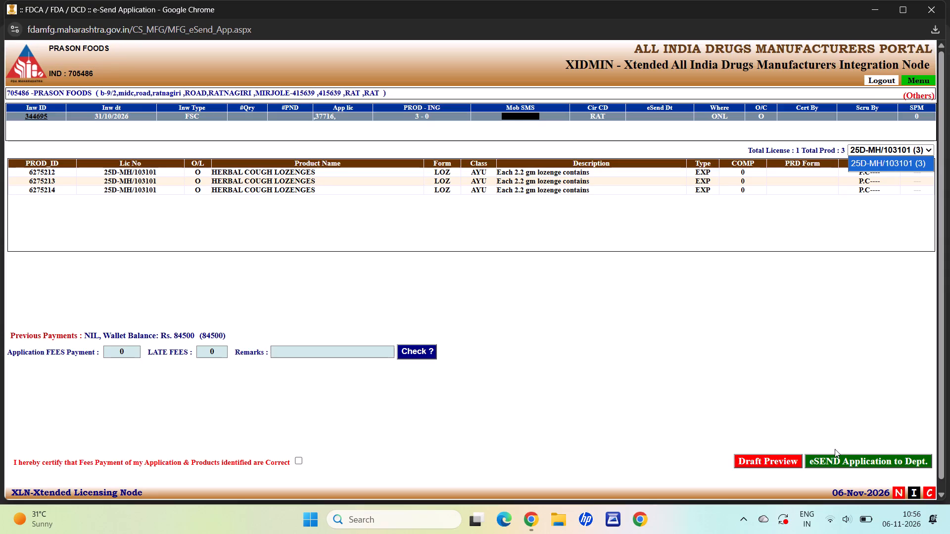
Return to the portal's main page and open Status of My Applications.
click(924, 78)
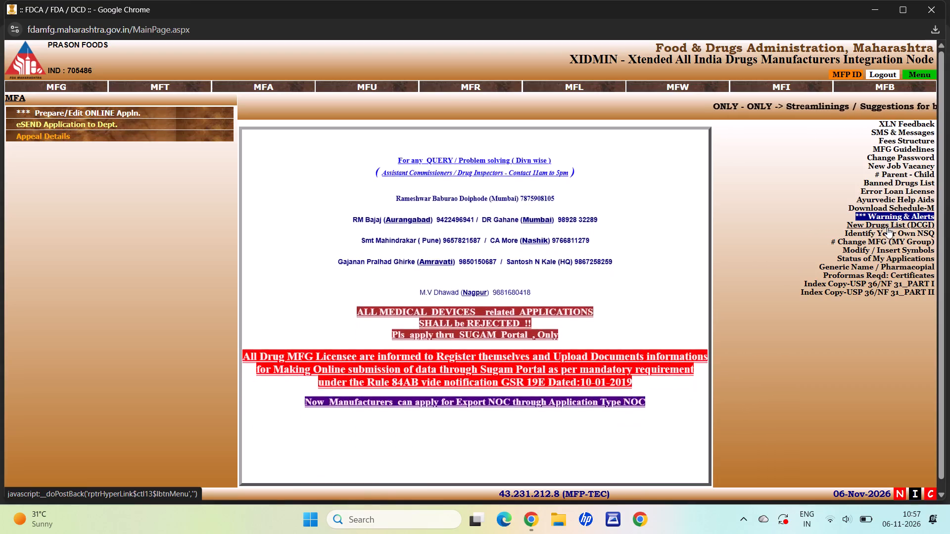
click(878, 256)
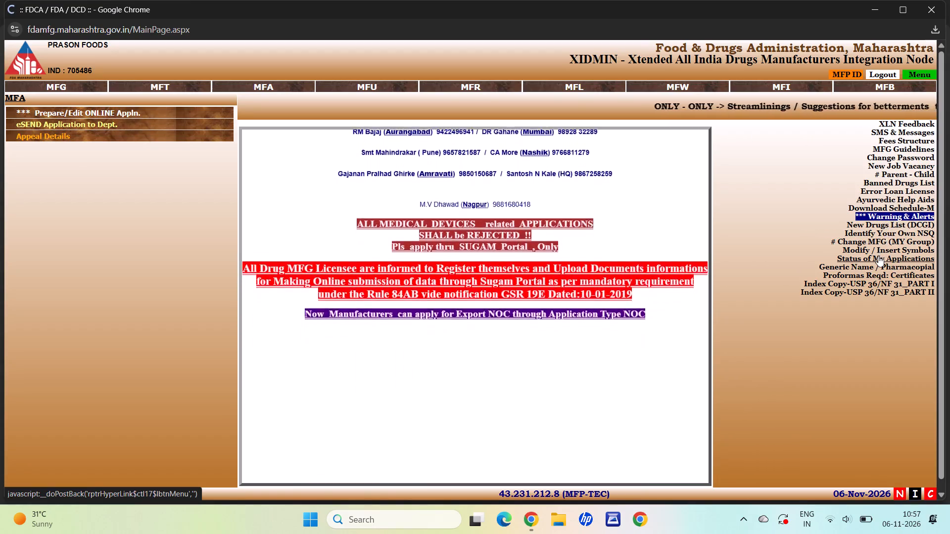